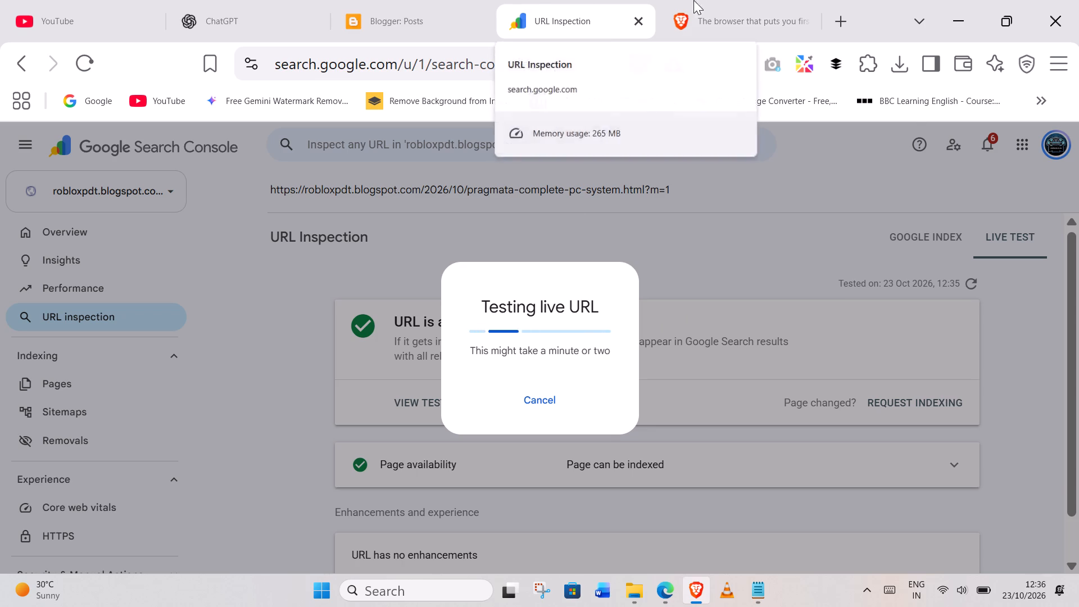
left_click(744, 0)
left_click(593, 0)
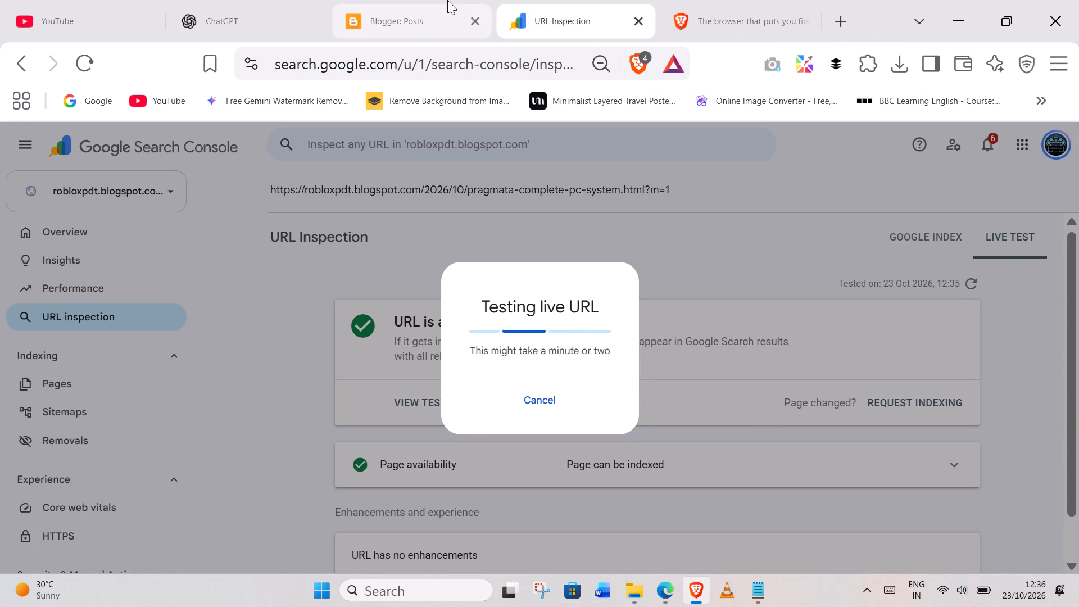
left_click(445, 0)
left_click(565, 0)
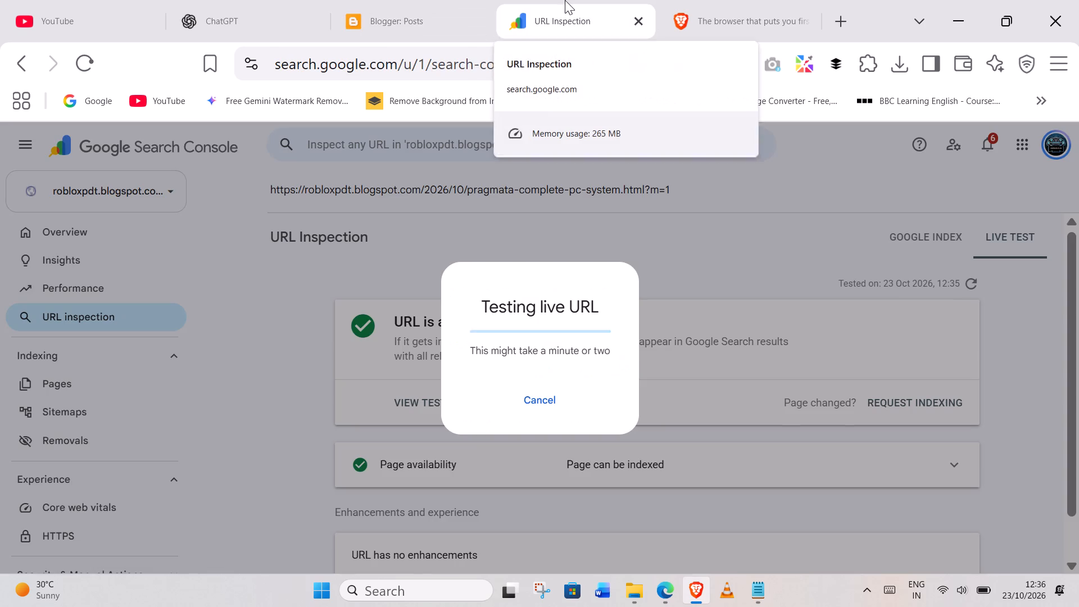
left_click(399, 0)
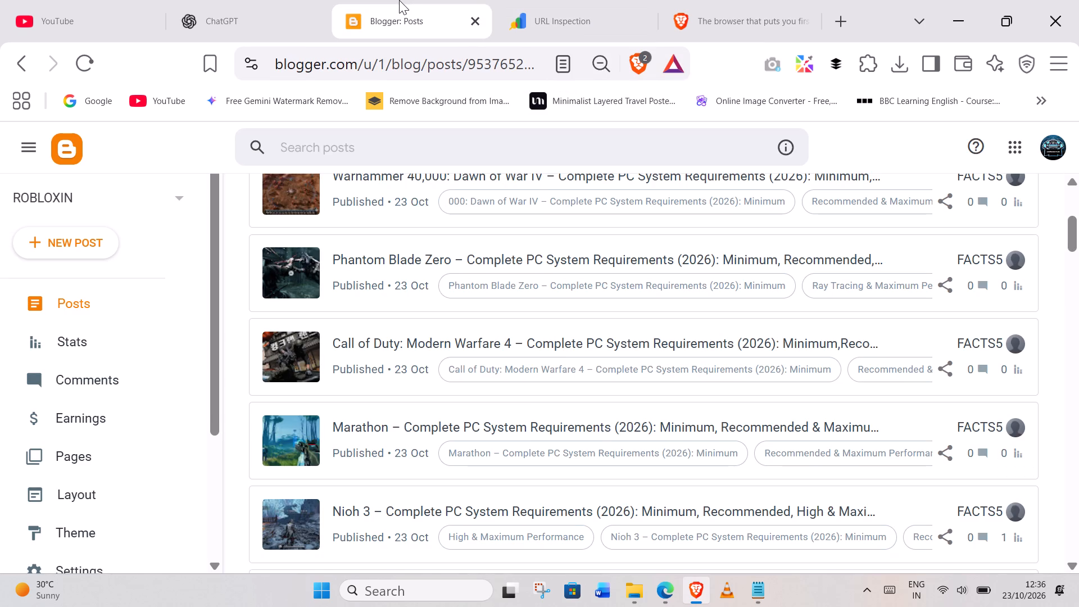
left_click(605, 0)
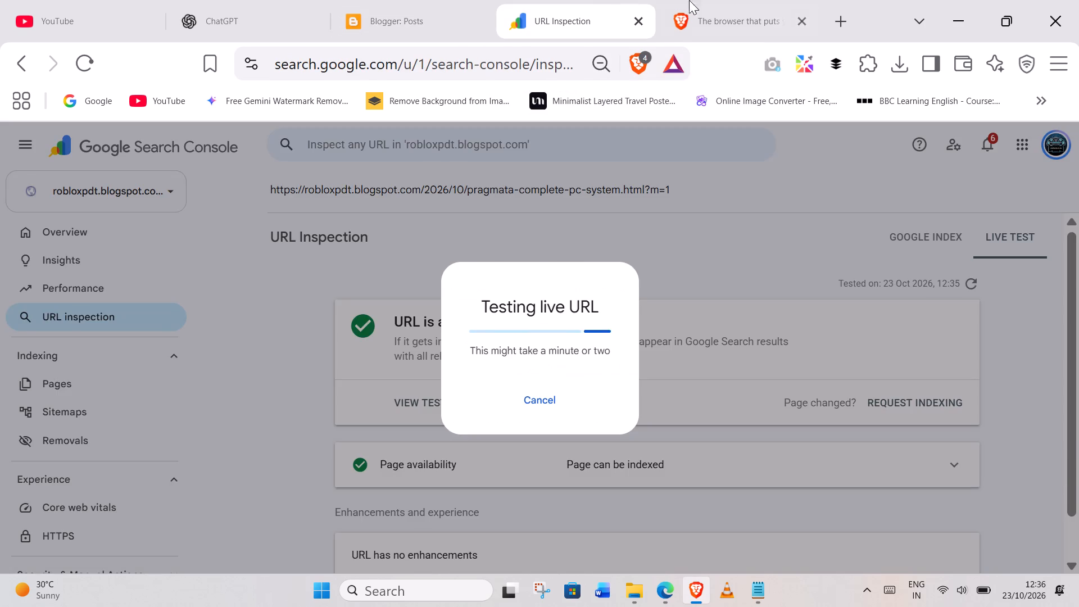
Replace the open Brave promotional page with a new blank browser tab.
left_click(706, 0)
left_click(806, 28)
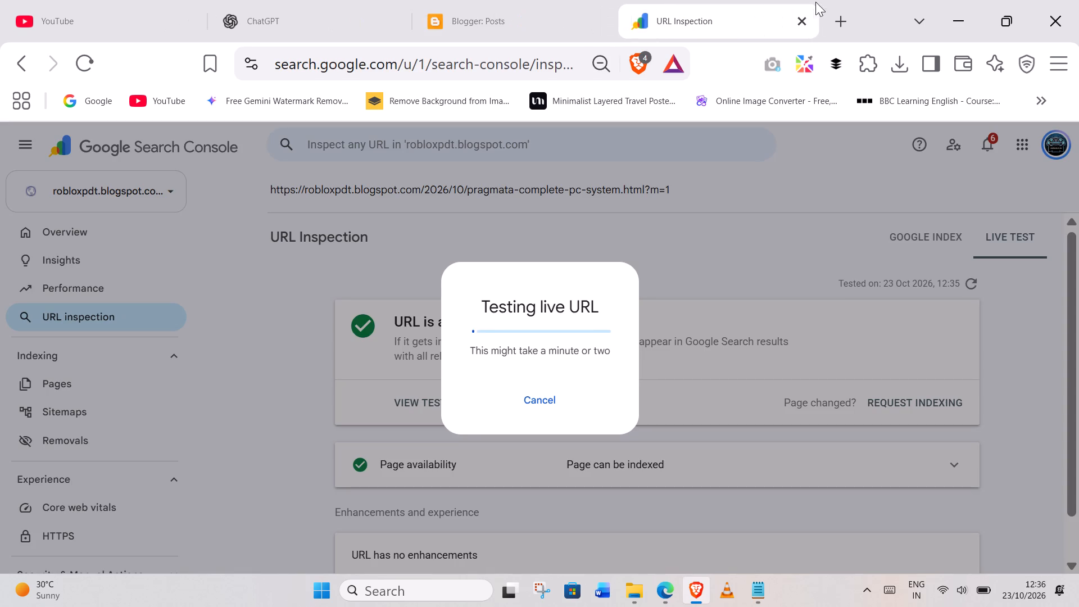
left_click(859, 10)
left_click(835, 10)
left_click(655, 0)
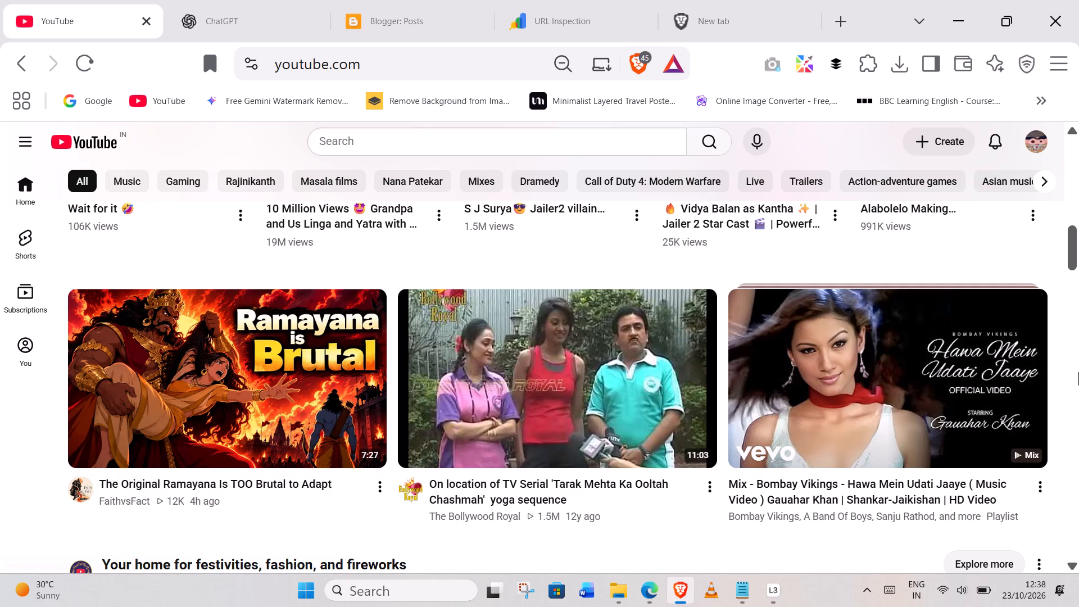
scroll(1078, 373, "down", 2)
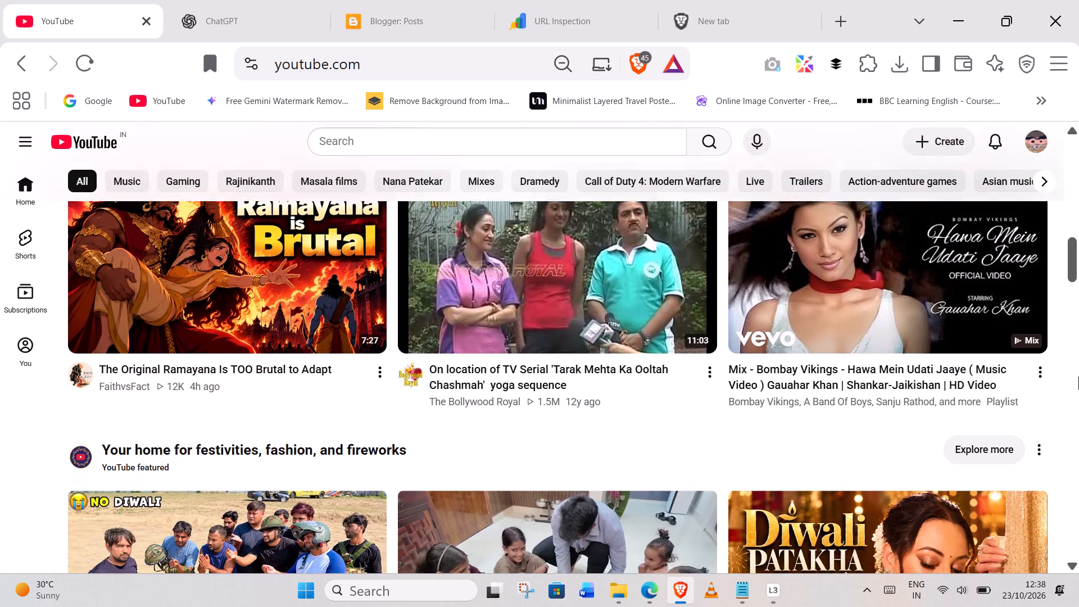
scroll(1078, 377, "down", 1)
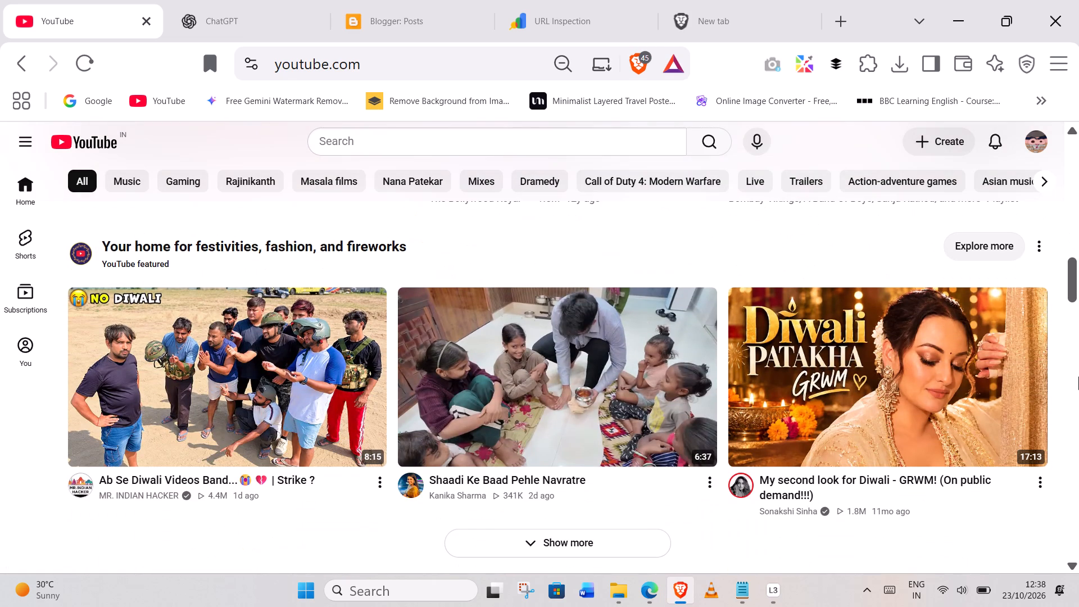
scroll(1078, 385, "down", 3)
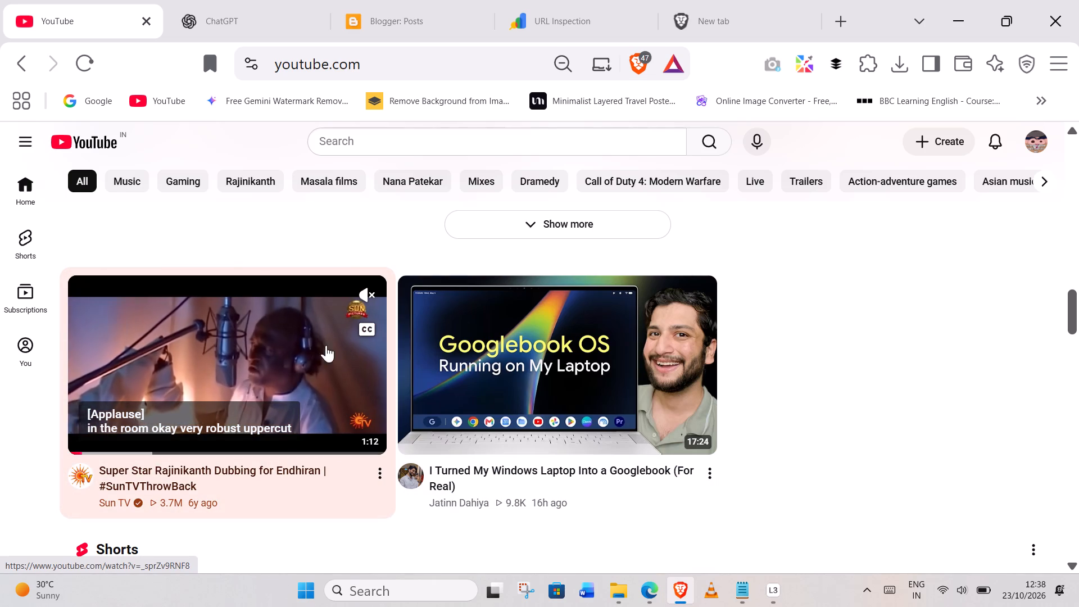
left_click(368, 302)
left_click(368, 301)
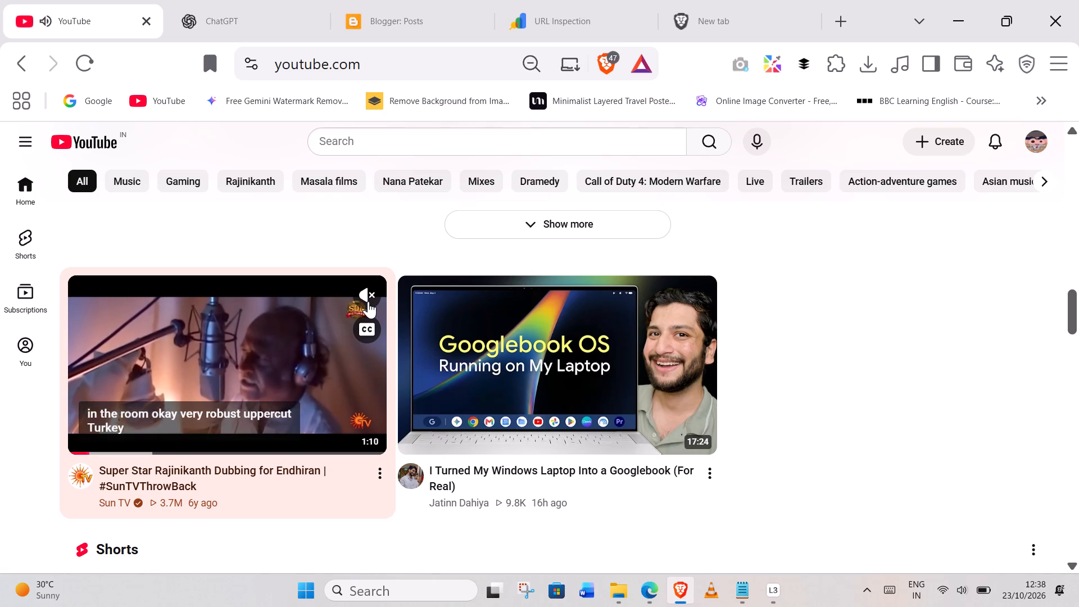
left_click(368, 301)
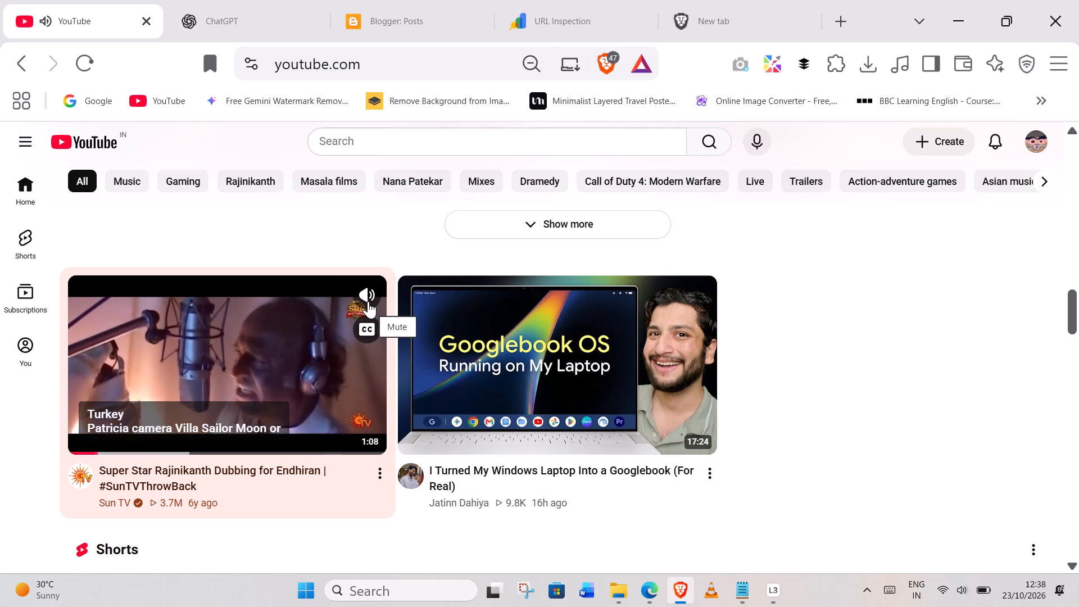
scroll(1078, 347, "down", 2)
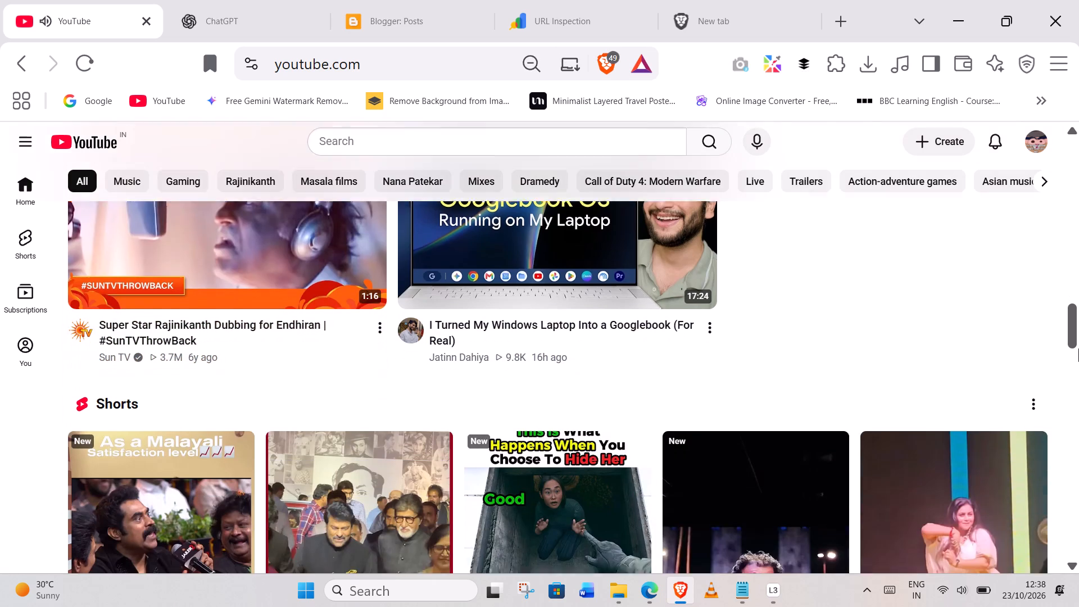
scroll(751, 328, "down", 1)
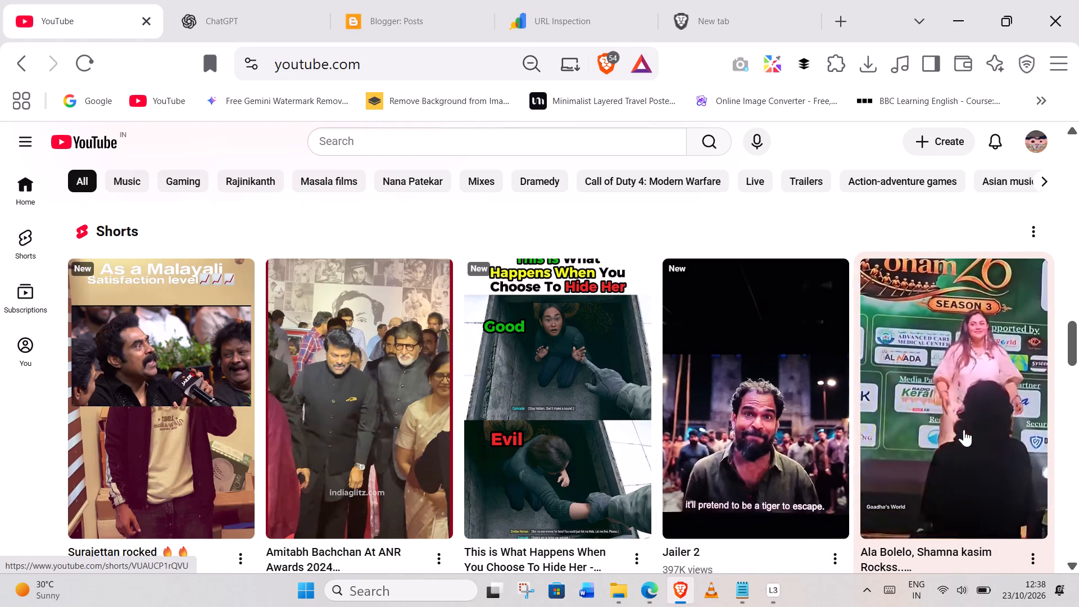
Cancel the running live URL test in Search Console and rerun it for the pragmata-complete-pc-system page.
left_click(566, 0)
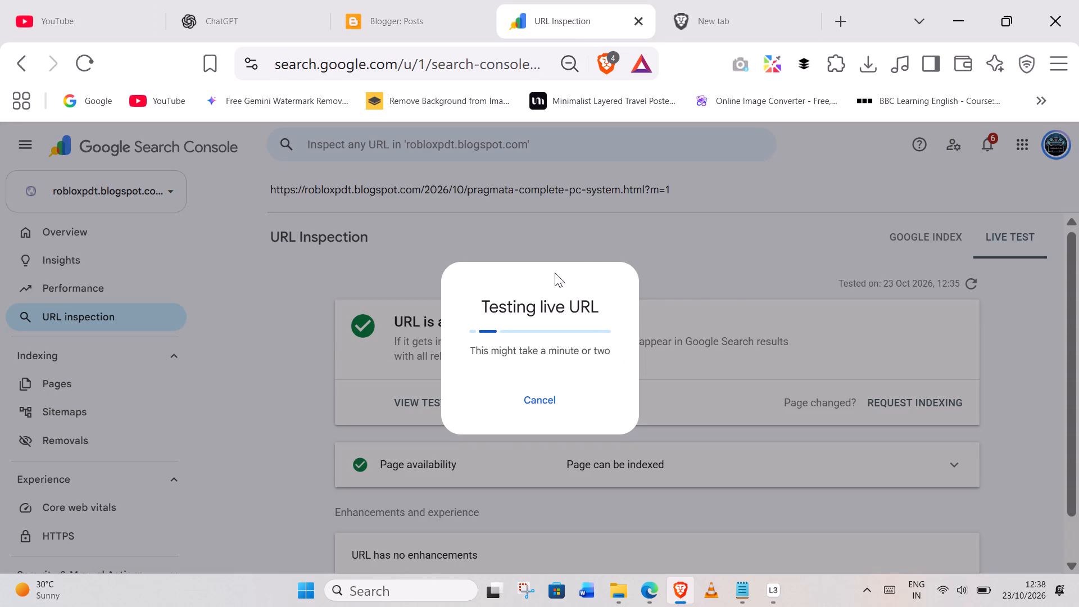
left_click(387, 0)
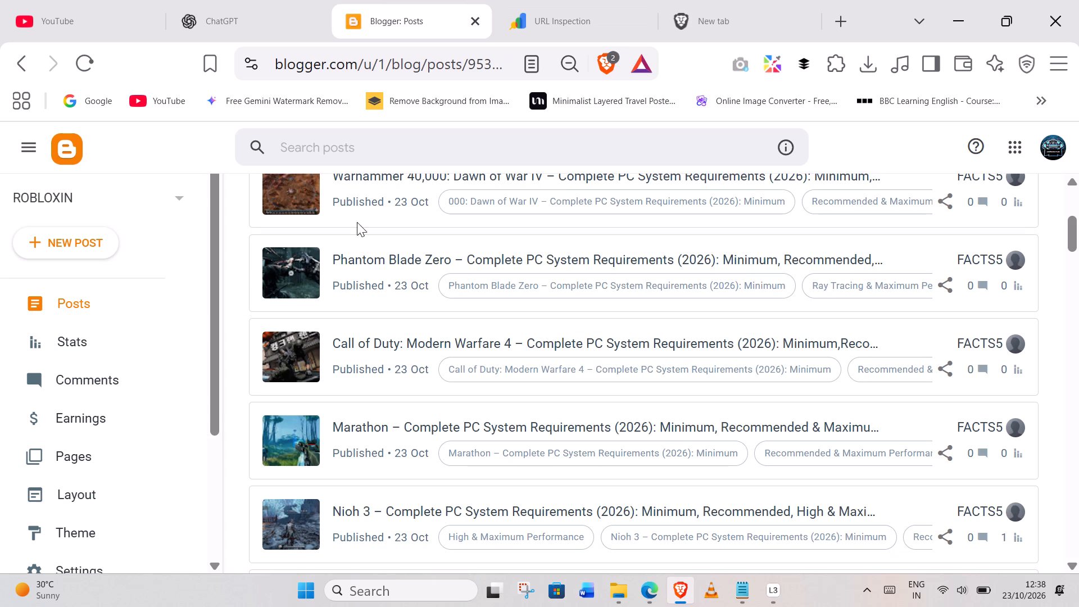
left_click(594, 0)
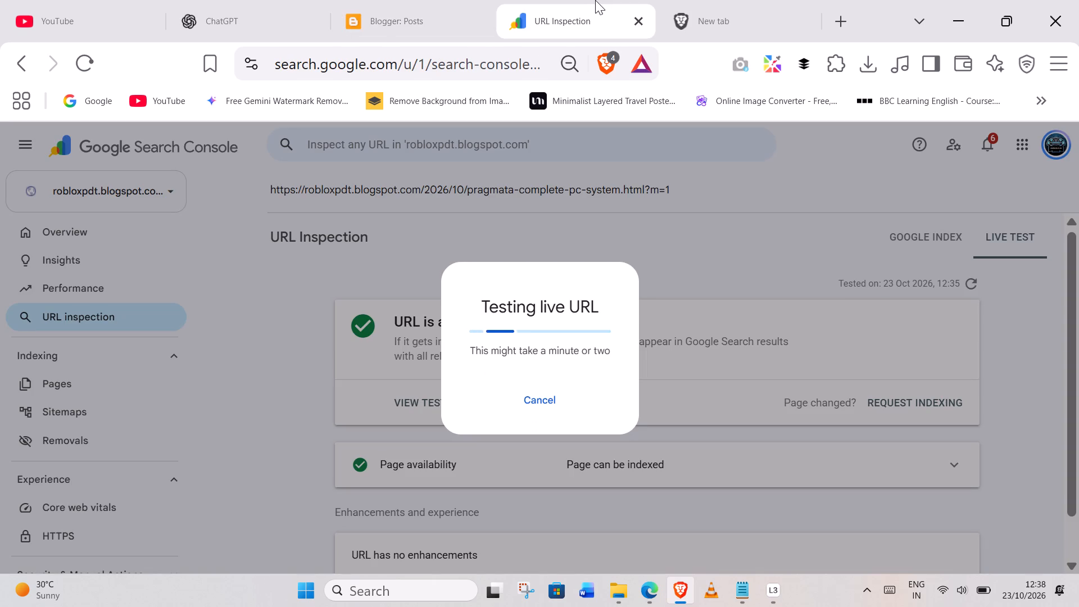
left_click(544, 400)
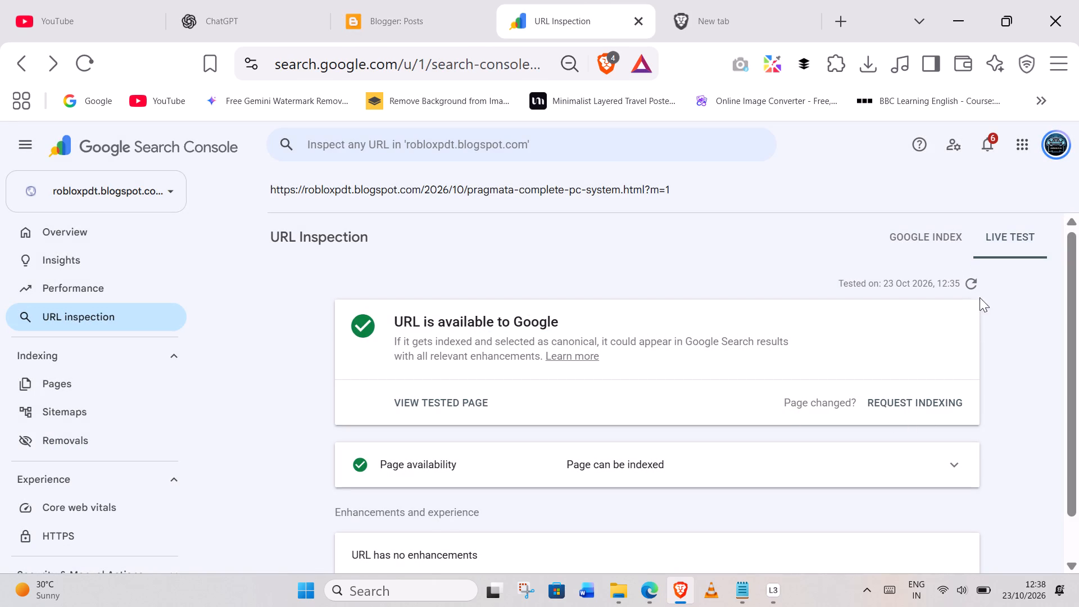
left_click(976, 286)
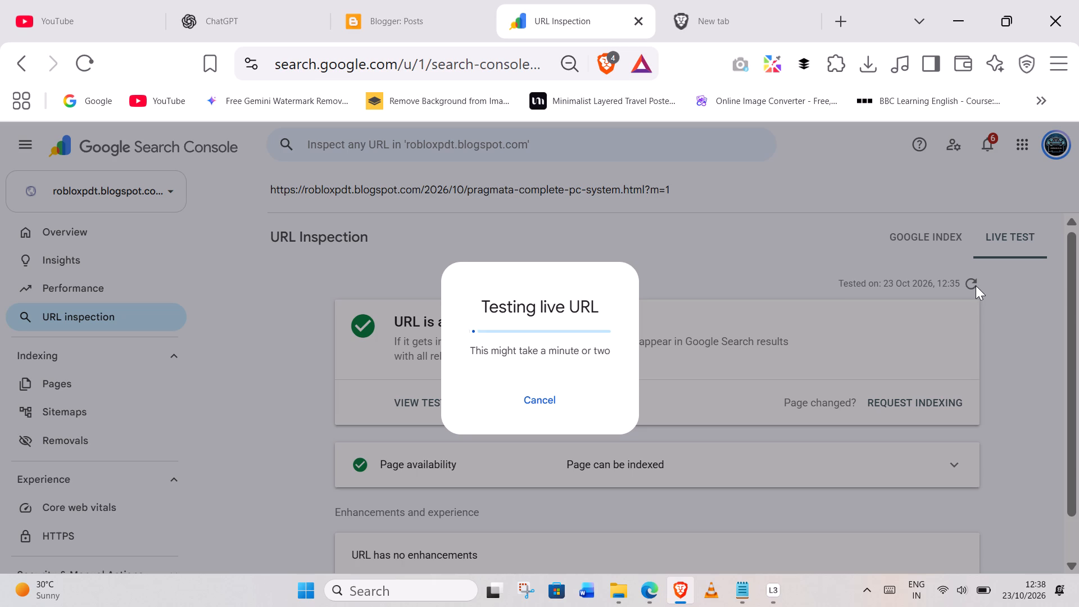
Return to URL Inspection and check the live test result for the pragmata-complete-pc-system page.
left_click(366, 22)
left_click(184, 0)
left_click(127, 0)
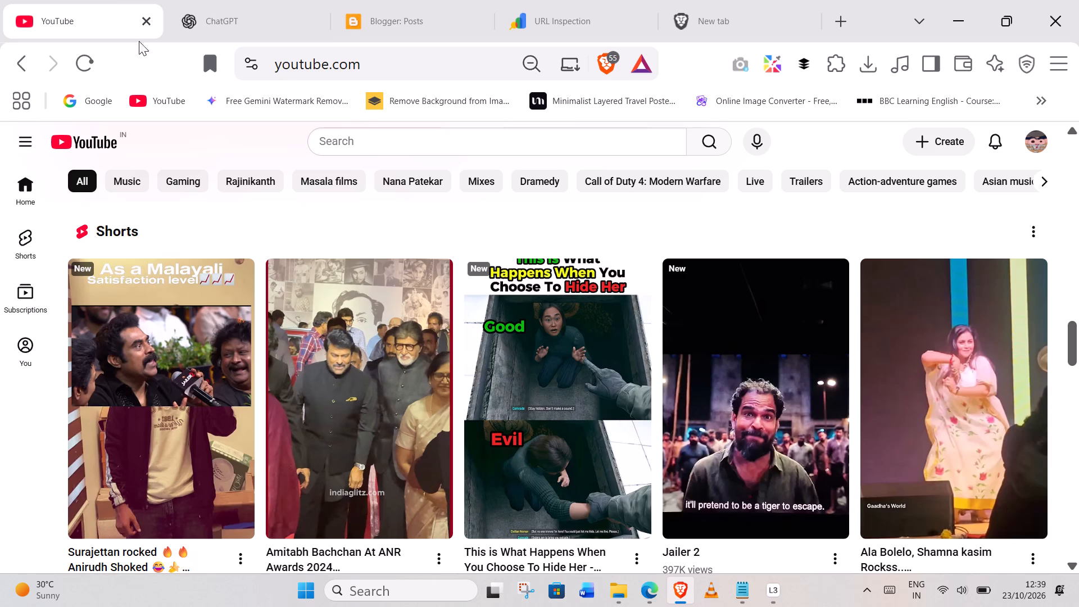
left_click(433, 0)
left_click(664, 0)
left_click(561, 0)
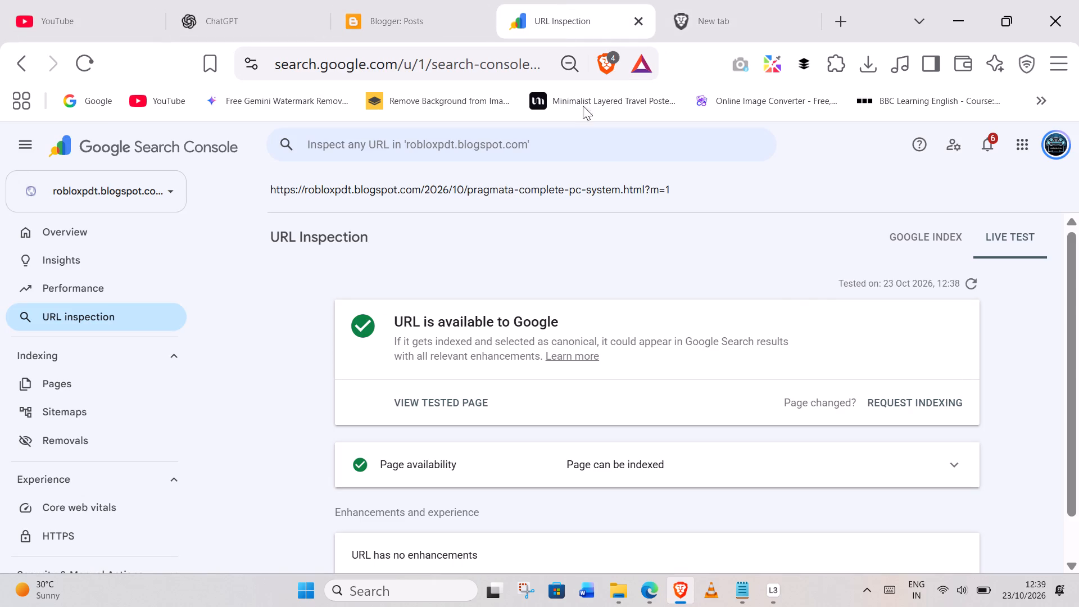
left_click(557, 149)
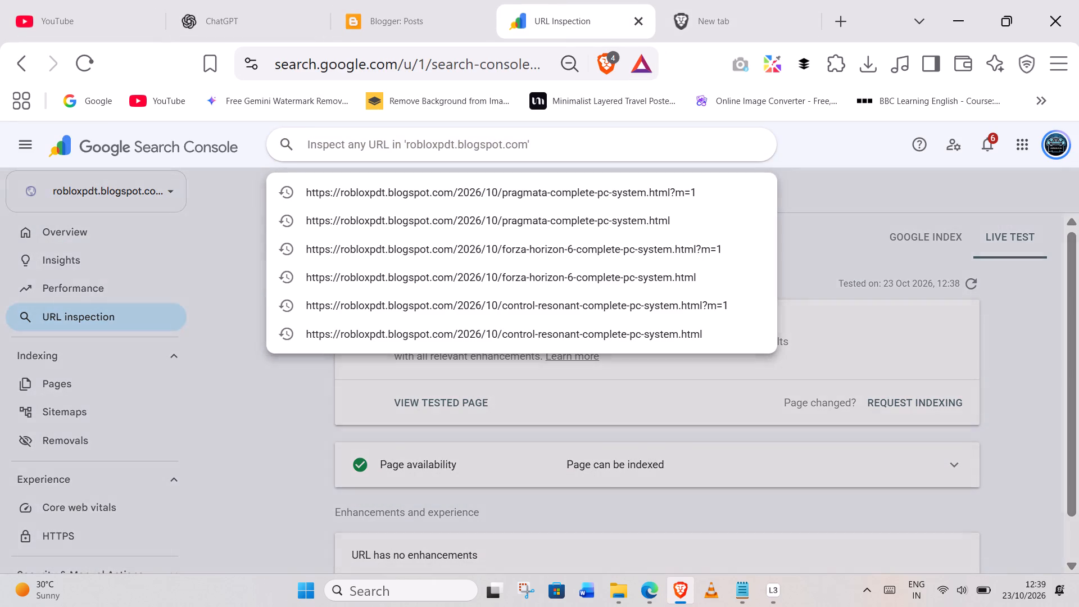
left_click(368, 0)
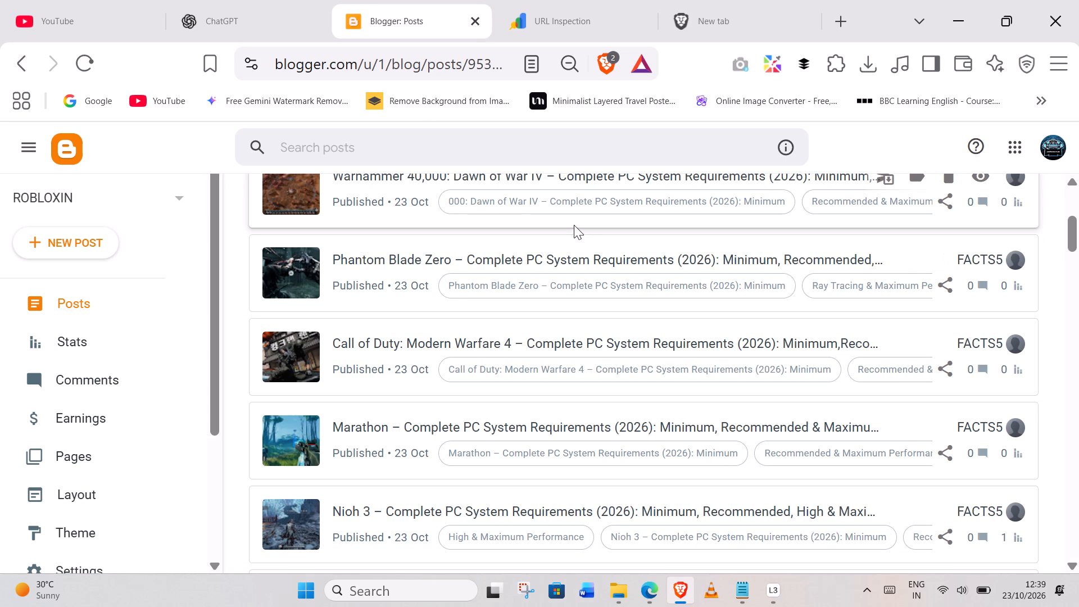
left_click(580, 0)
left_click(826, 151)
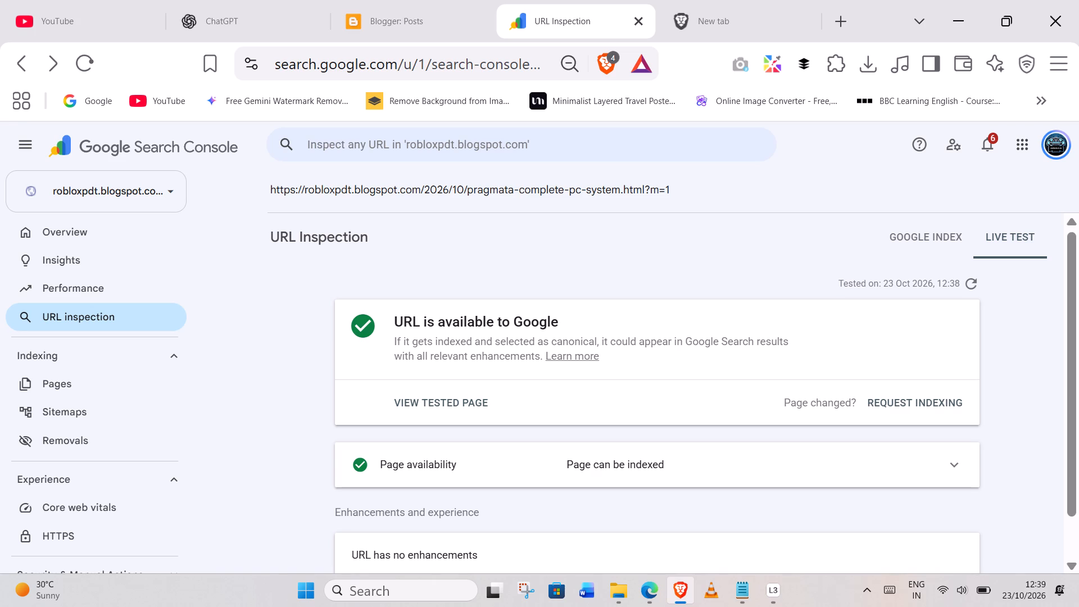
Copy the Nioh 3 post's link from the Blogger posts list and inspect that URL in Search Console.
left_click(436, 13)
scroll(522, 277, "down", 2)
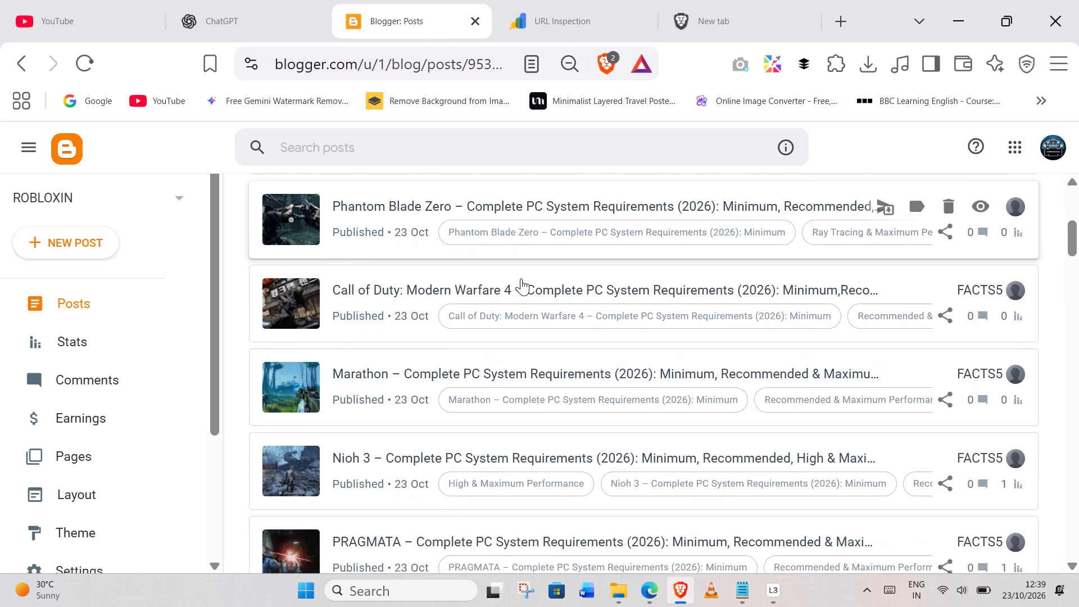
scroll(520, 270, "up", 2)
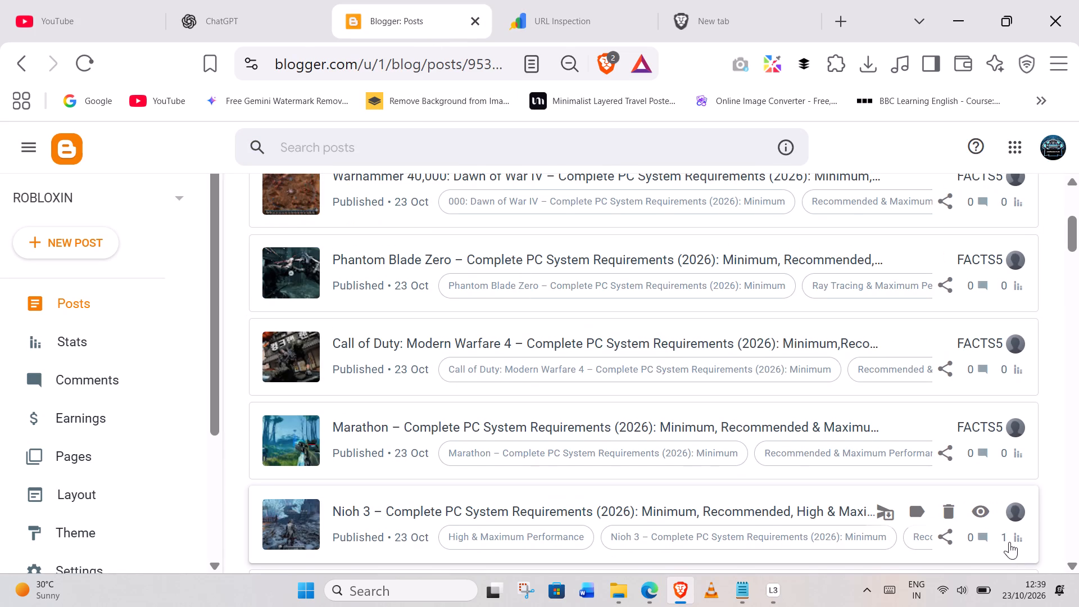
right_click(980, 518)
left_click(864, 388)
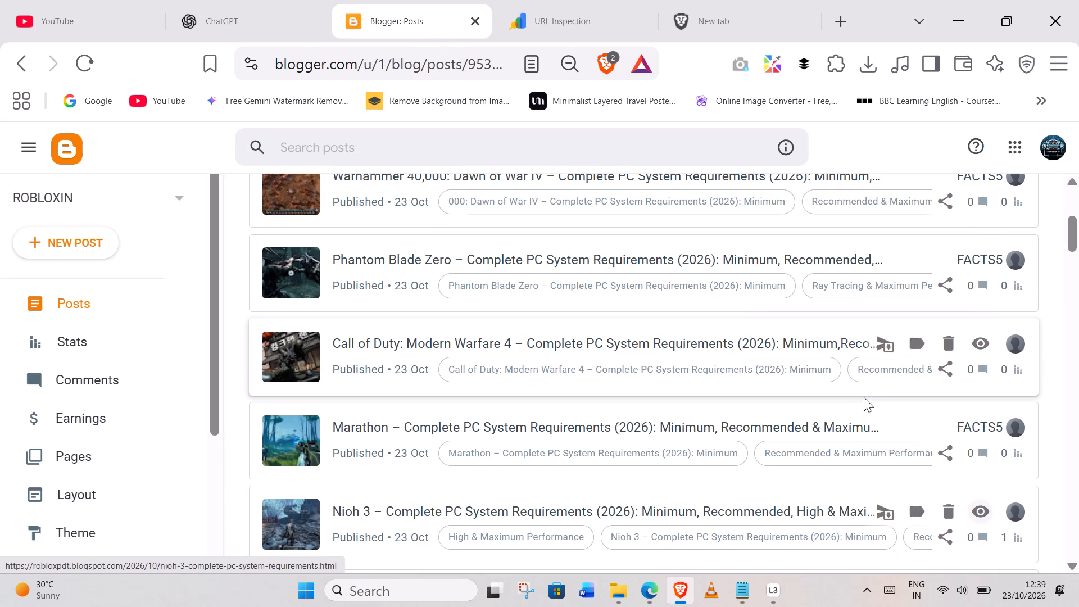
left_click(504, 0)
left_click(443, 141)
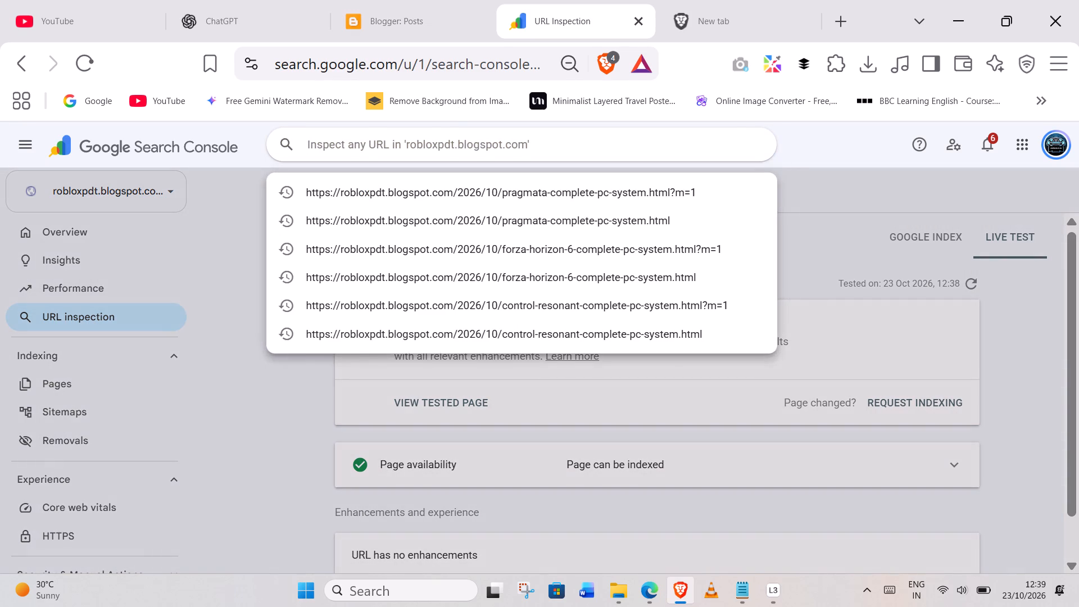
key("ctrl+v")
key("Return")
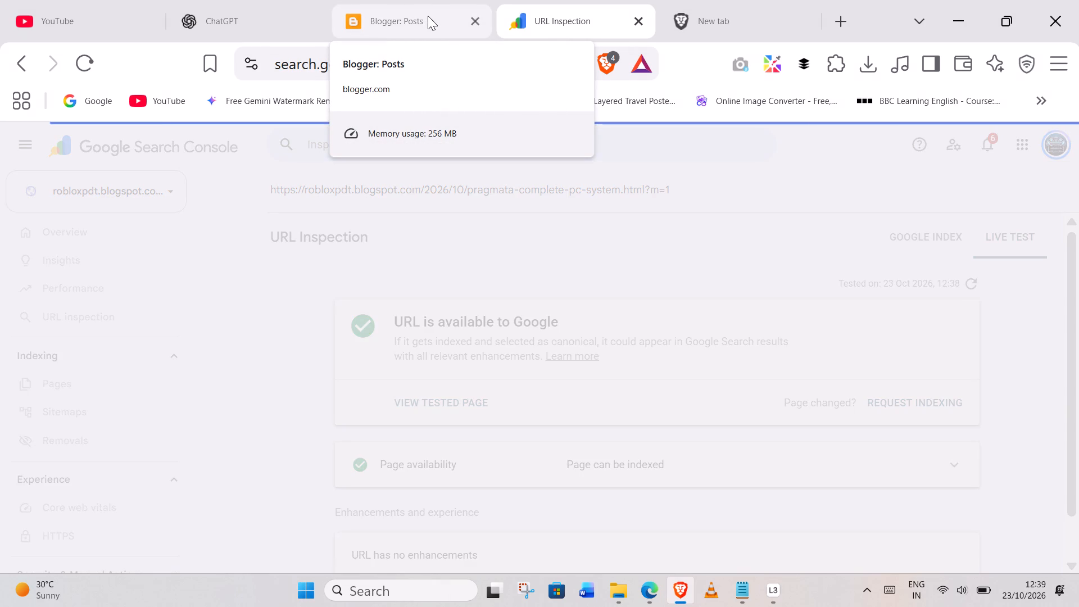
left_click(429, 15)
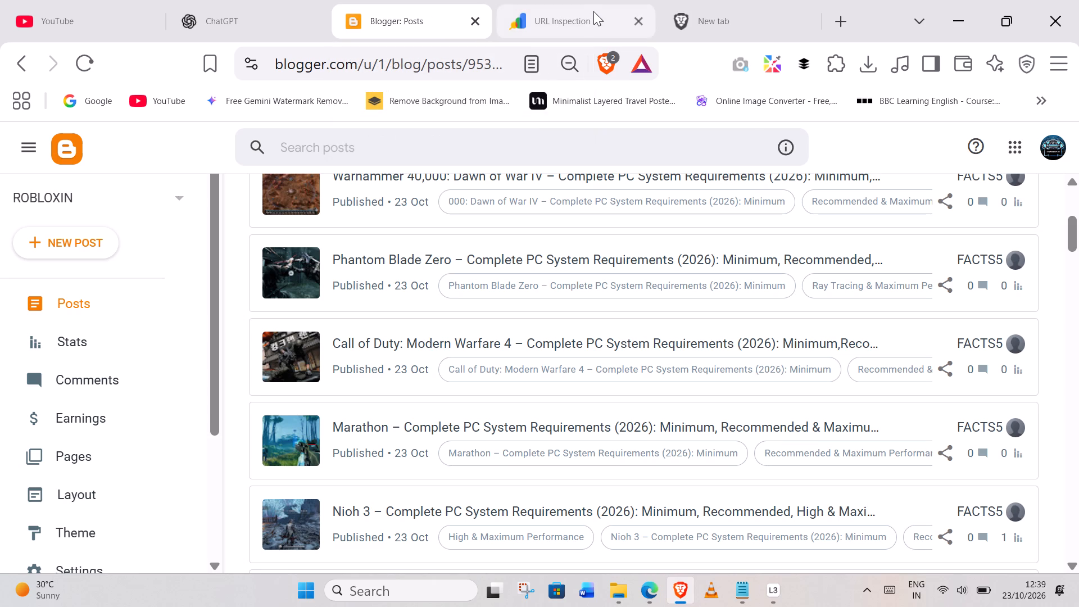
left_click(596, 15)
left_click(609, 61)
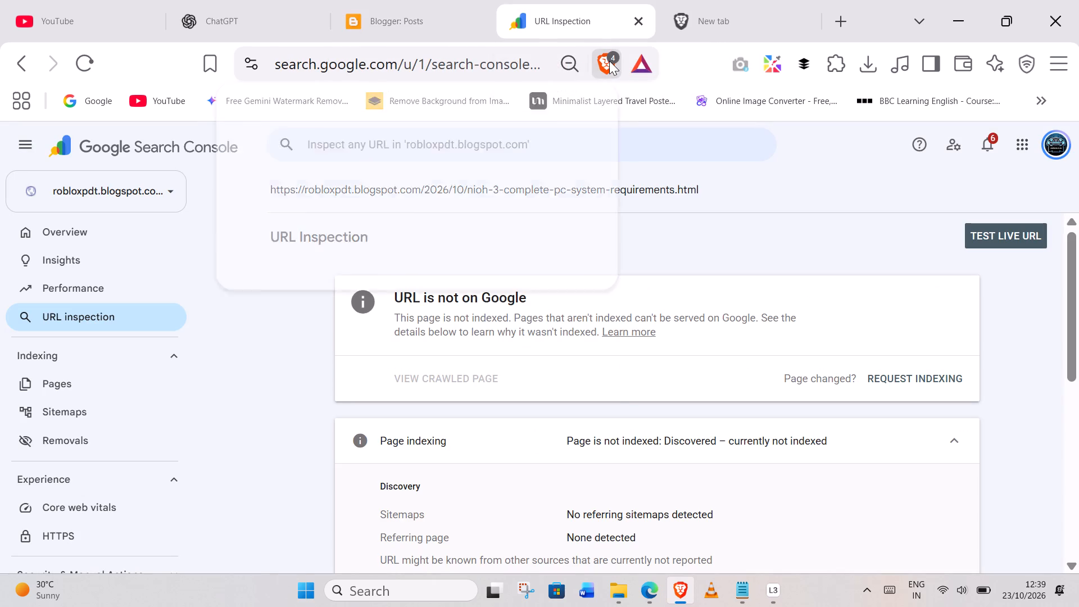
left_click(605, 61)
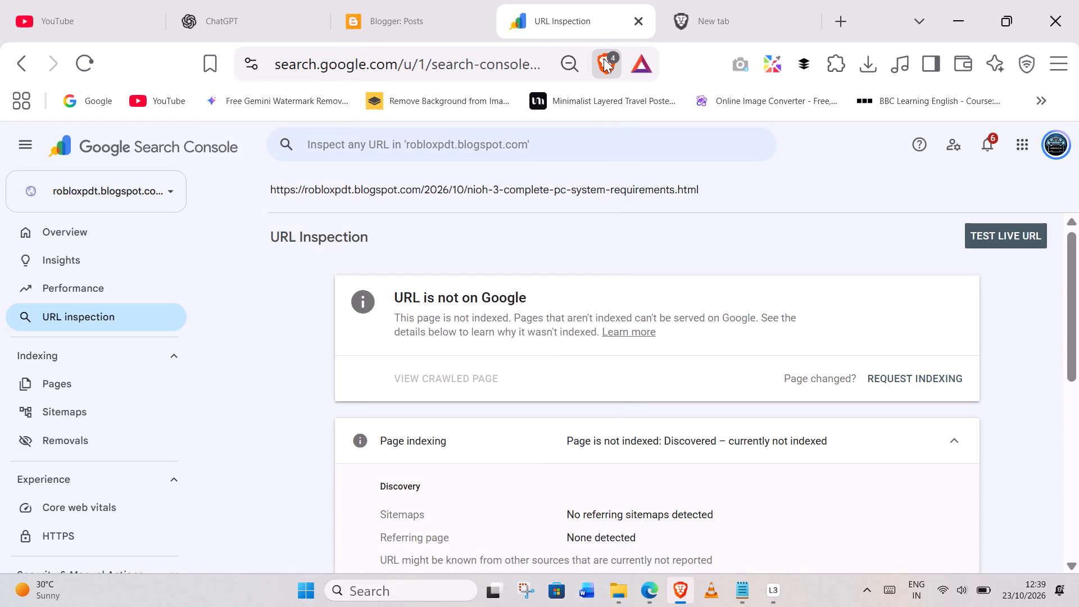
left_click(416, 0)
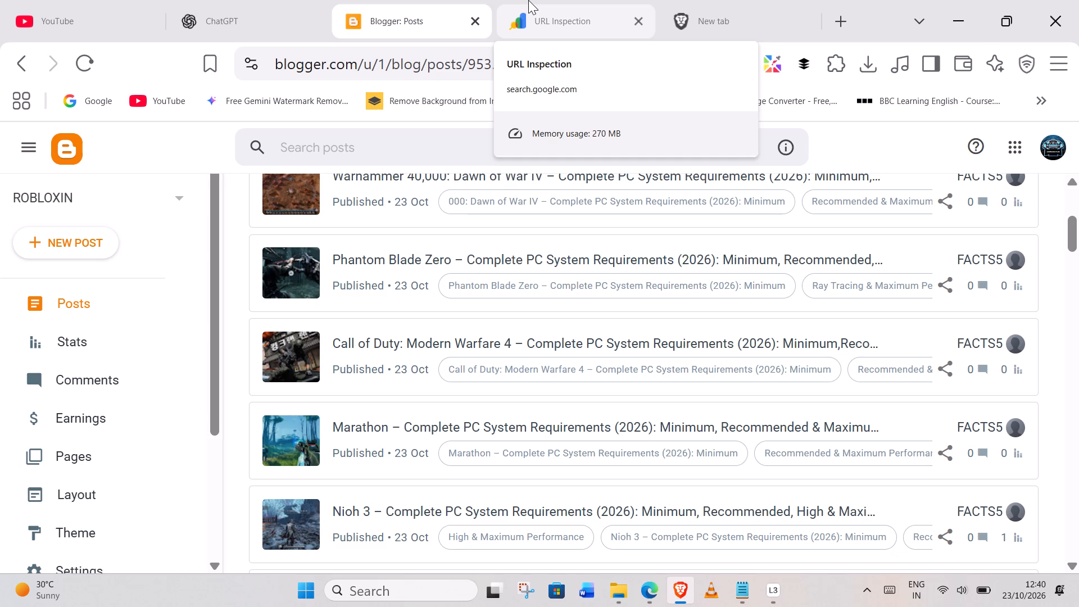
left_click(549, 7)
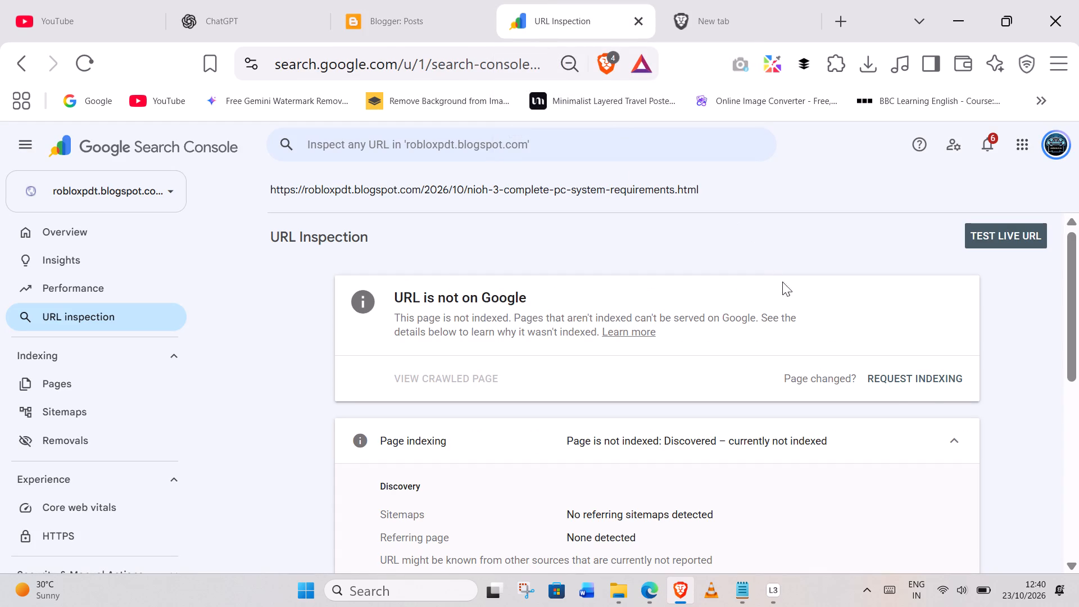
Request indexing for the nioh-3-complete-pc-system-requirements.html page, wait for the check to finish, and dismiss the confirmation.
left_click(919, 381)
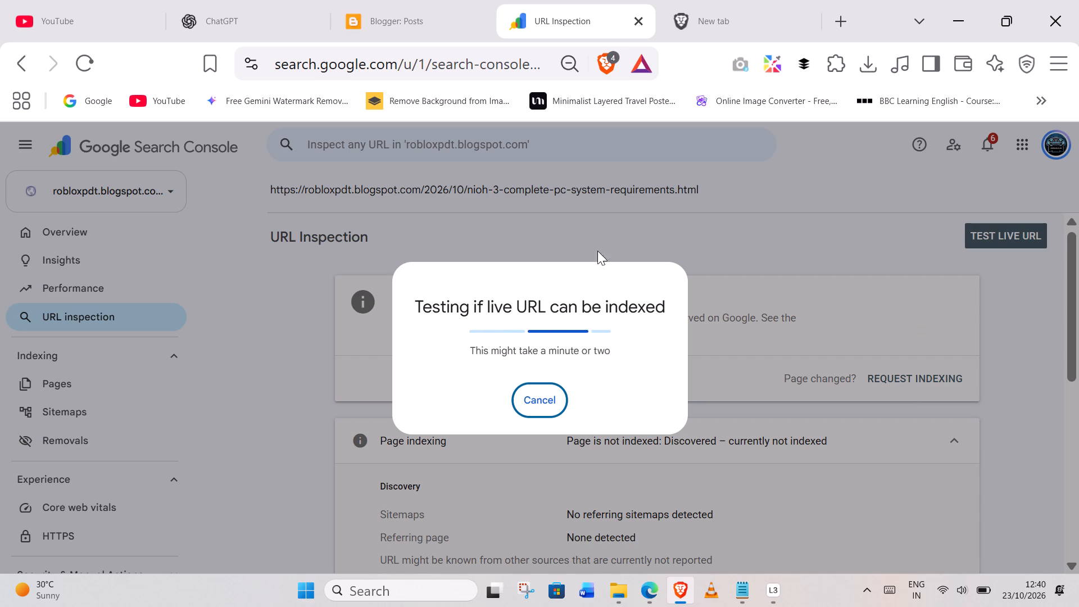
left_click(365, 0)
left_click(440, 0)
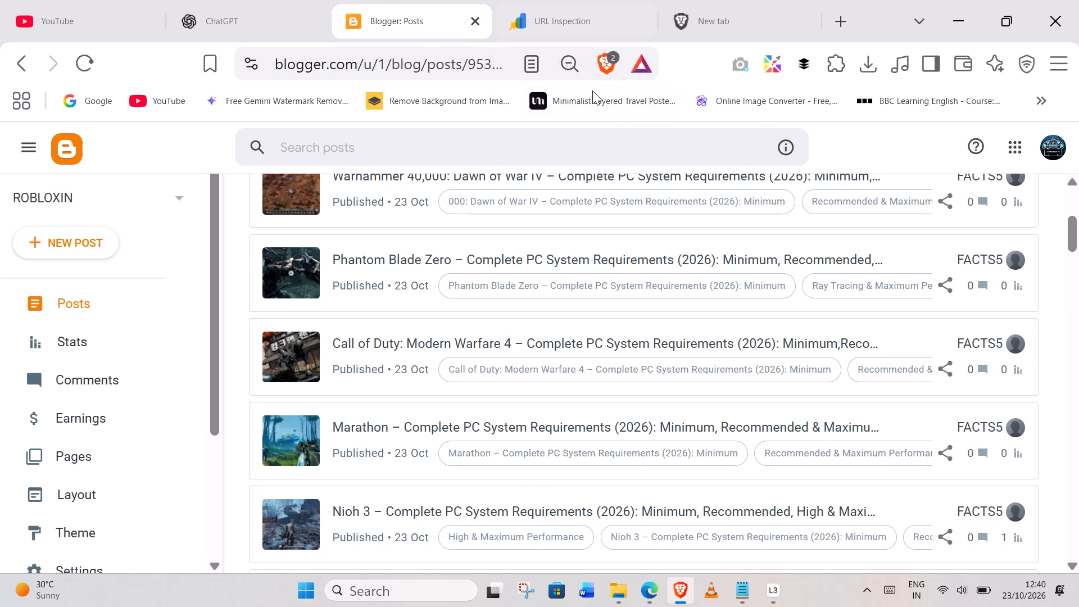
left_click(597, 62)
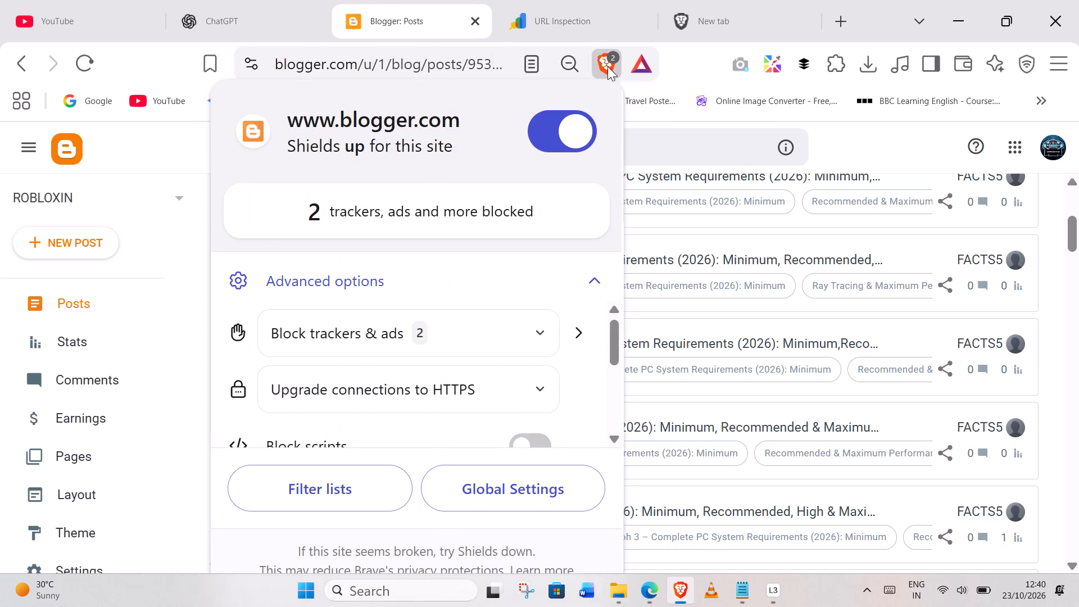
left_click(607, 66)
left_click(606, 67)
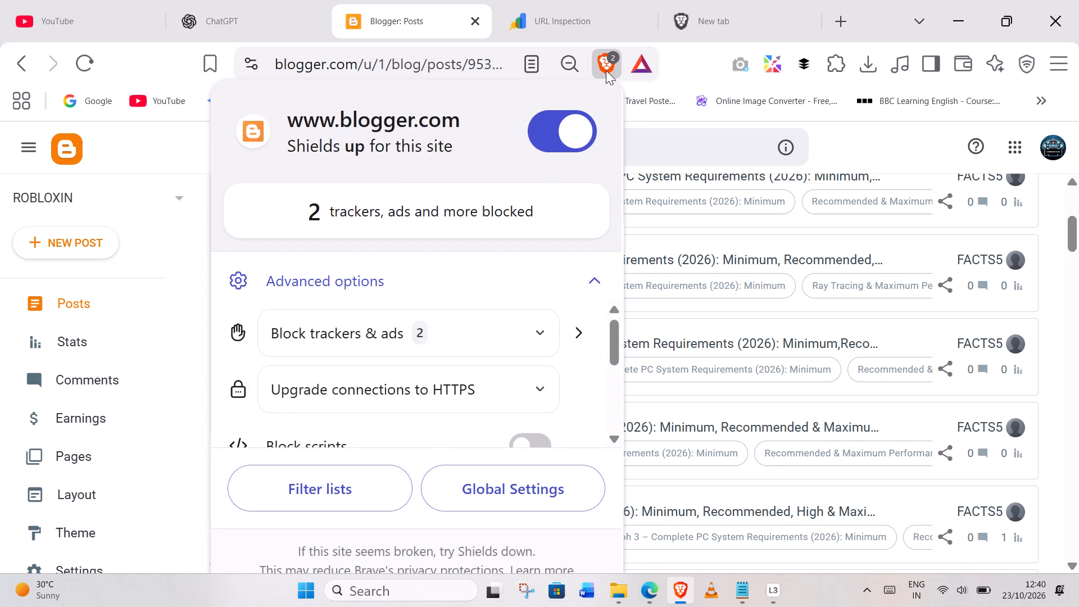
left_click(606, 70)
left_click(607, 6)
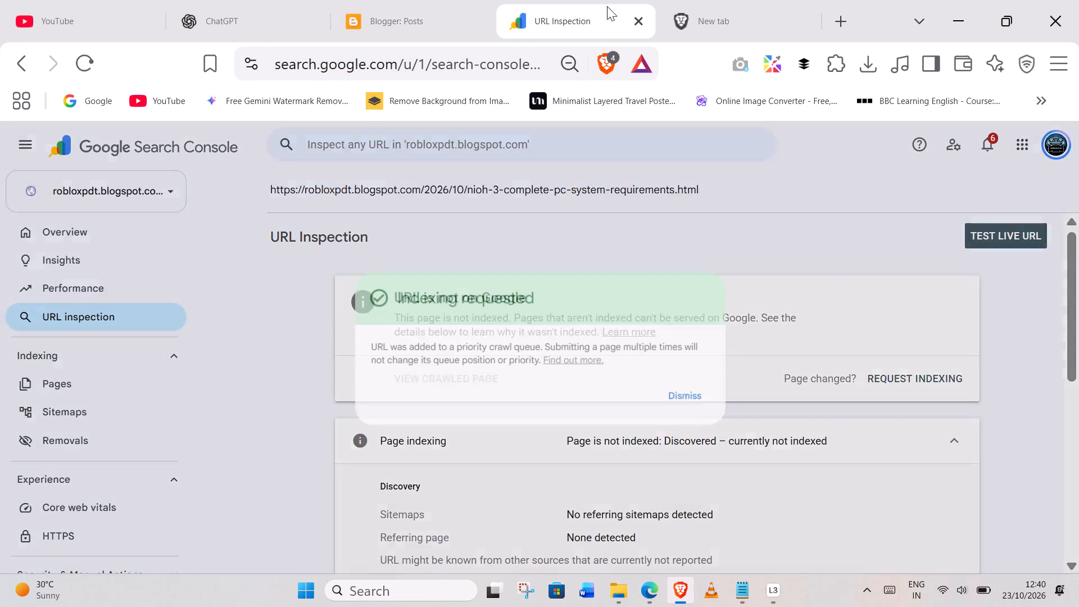
left_click(706, 400)
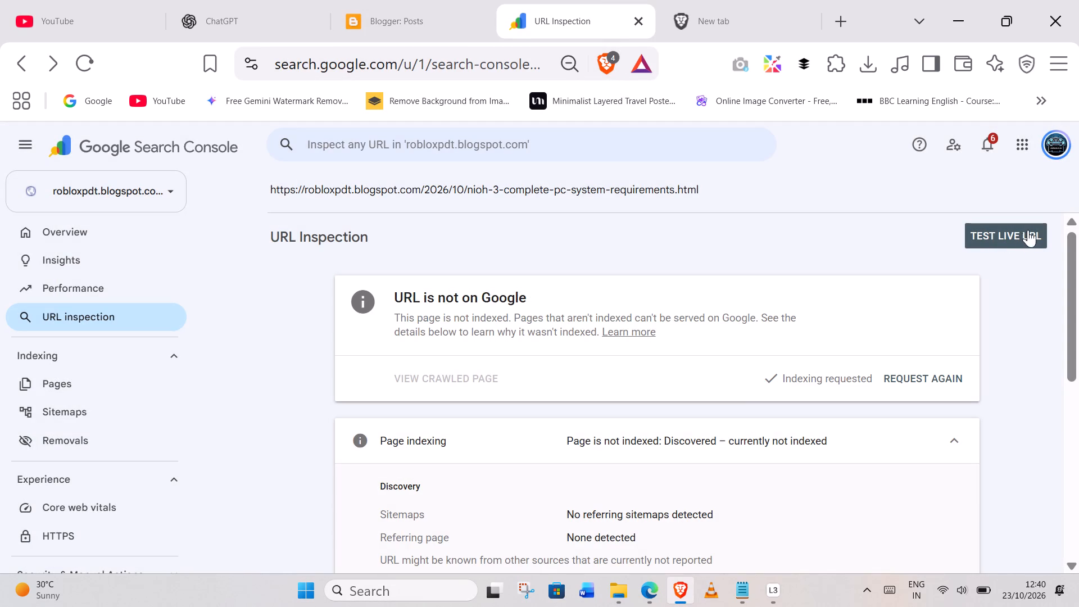
Run a live URL test on the nioh-3-complete-pc-system-requirements.html page, wait on the Blogger posts list, and return to its result.
left_click(1000, 229)
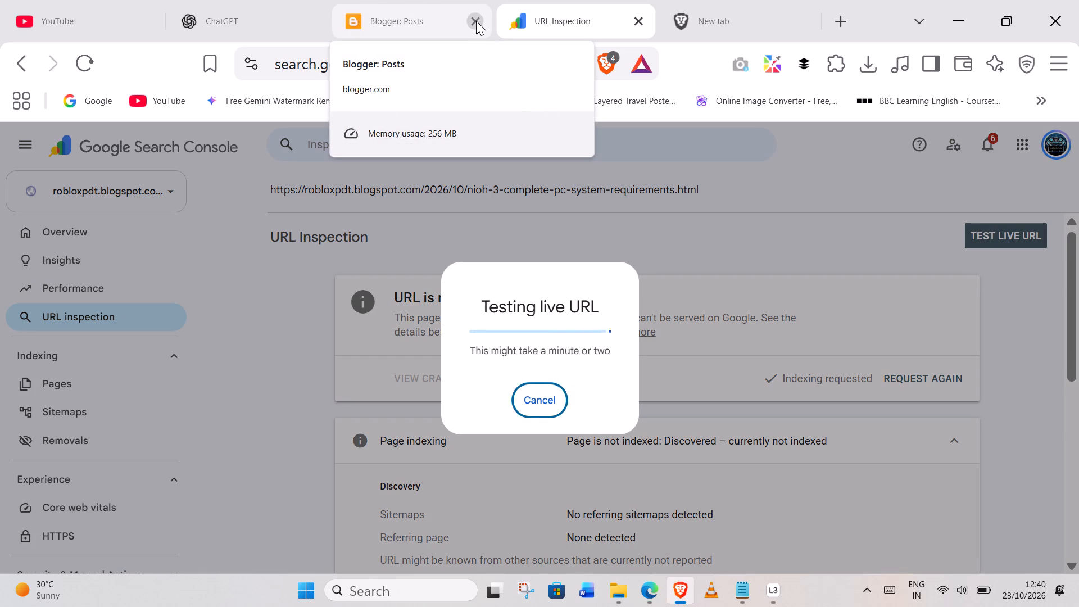
left_click(421, 13)
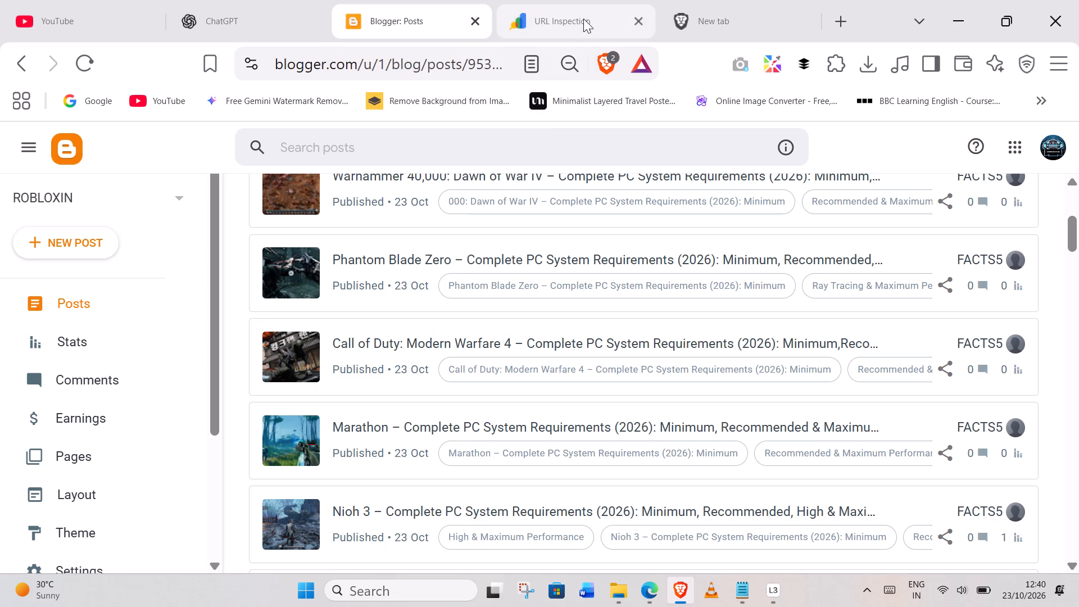
left_click(607, 9)
scroll(497, 102, "up", 3)
left_click(469, 0)
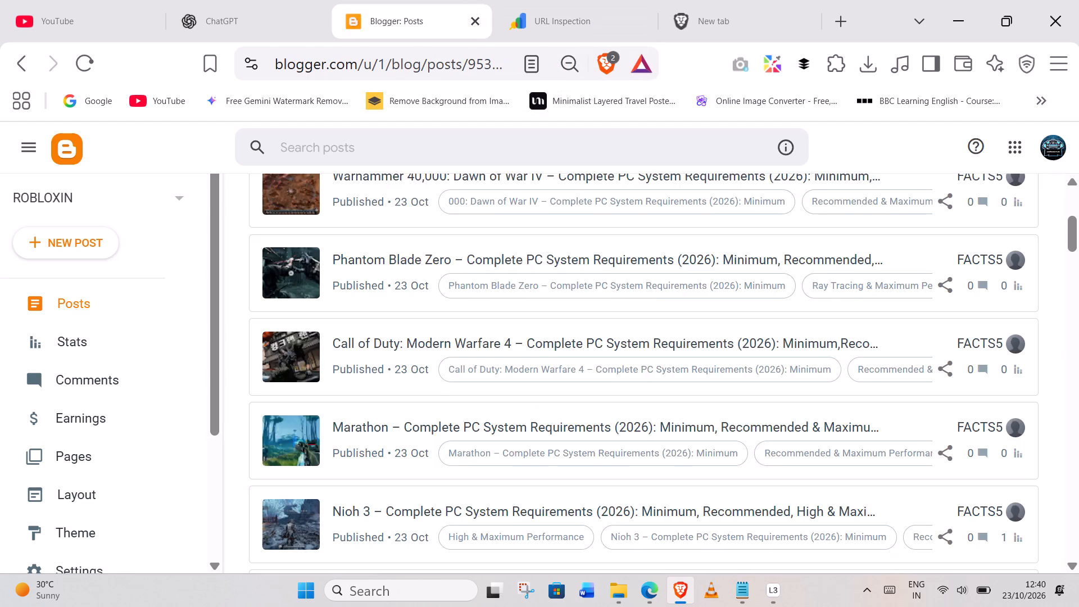
scroll(600, 197, "up", 11)
left_click(532, 0)
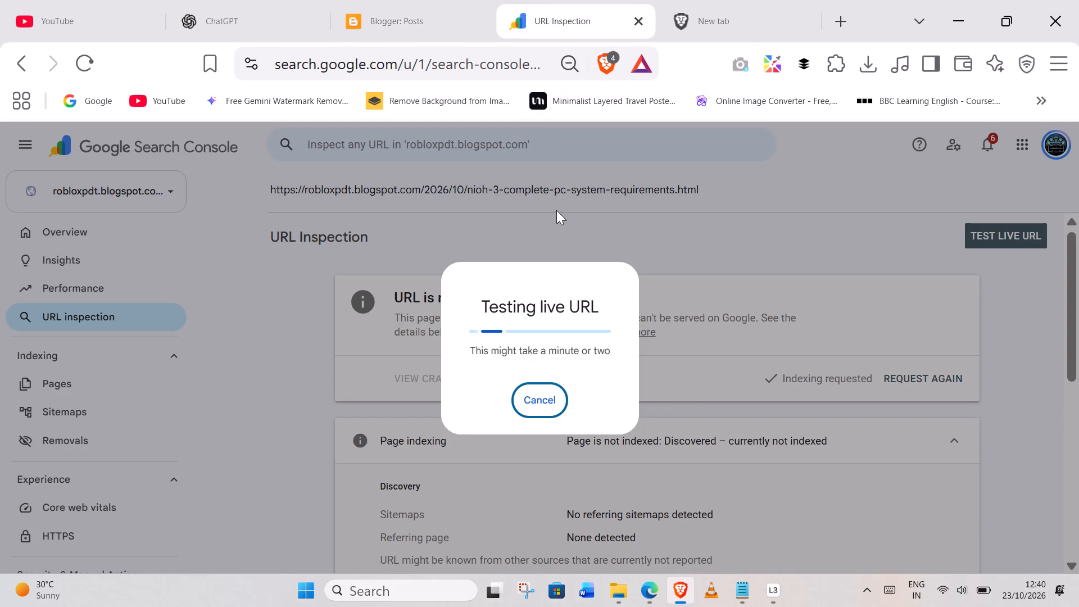
left_click(415, 0)
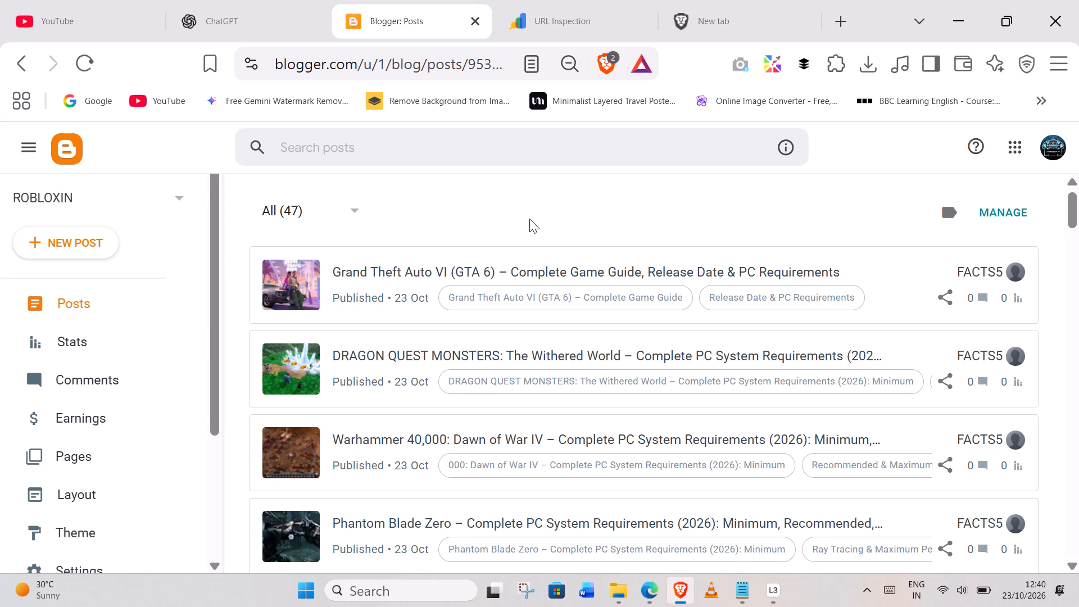
scroll(529, 219, "down", 3)
scroll(543, 215, "up", 1)
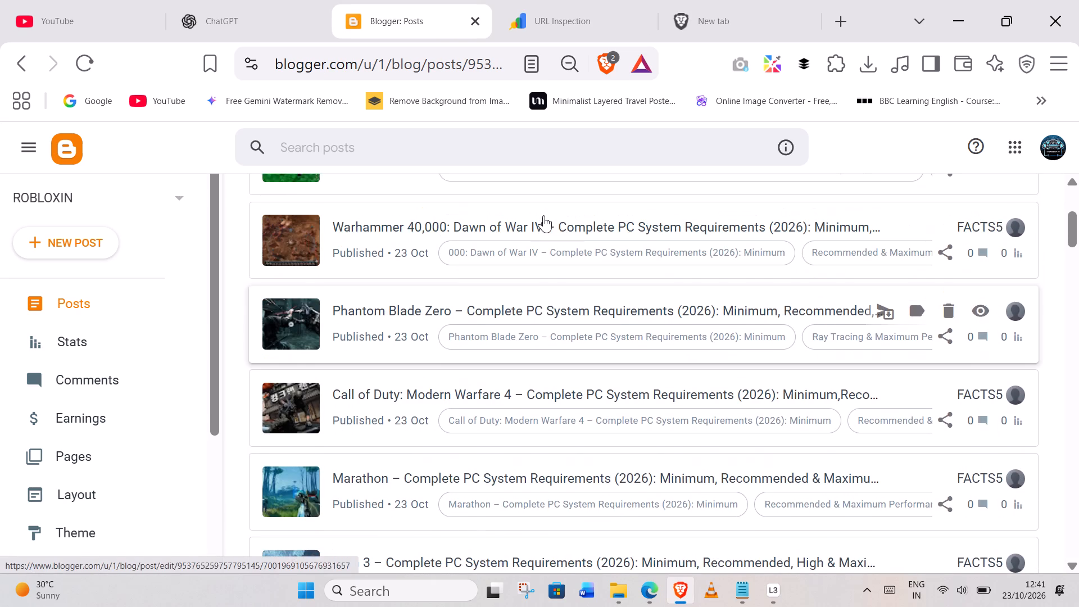
left_click_drag(1075, 215, 1075, 220)
left_click(603, 0)
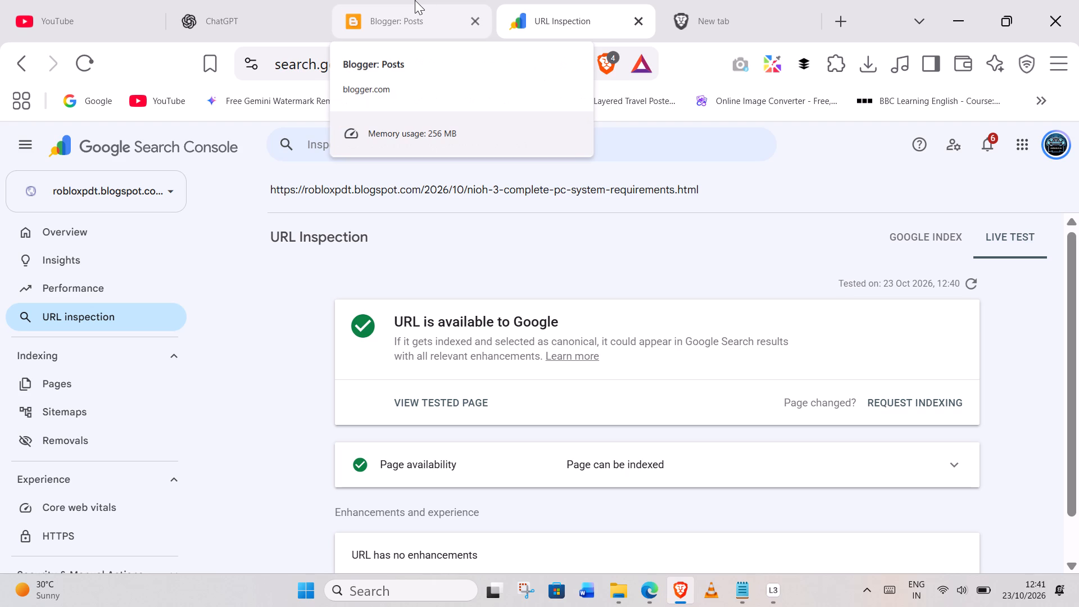
Copy the Nioh 3 post's link from Blogger again and inspect its mobile version in Search Console with ?m=1 appended.
left_click(451, 8)
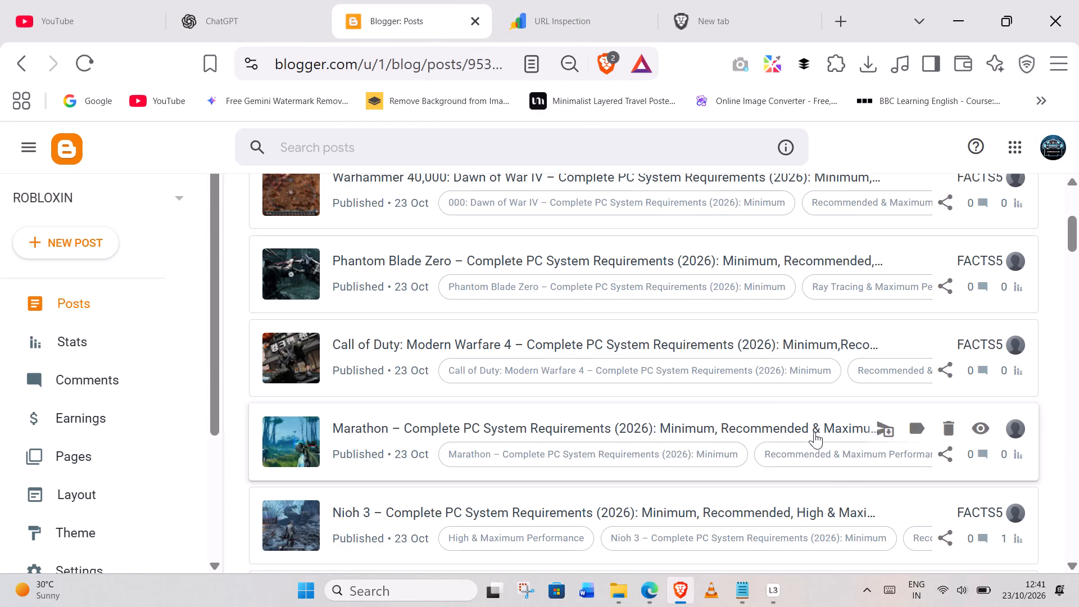
right_click(986, 511)
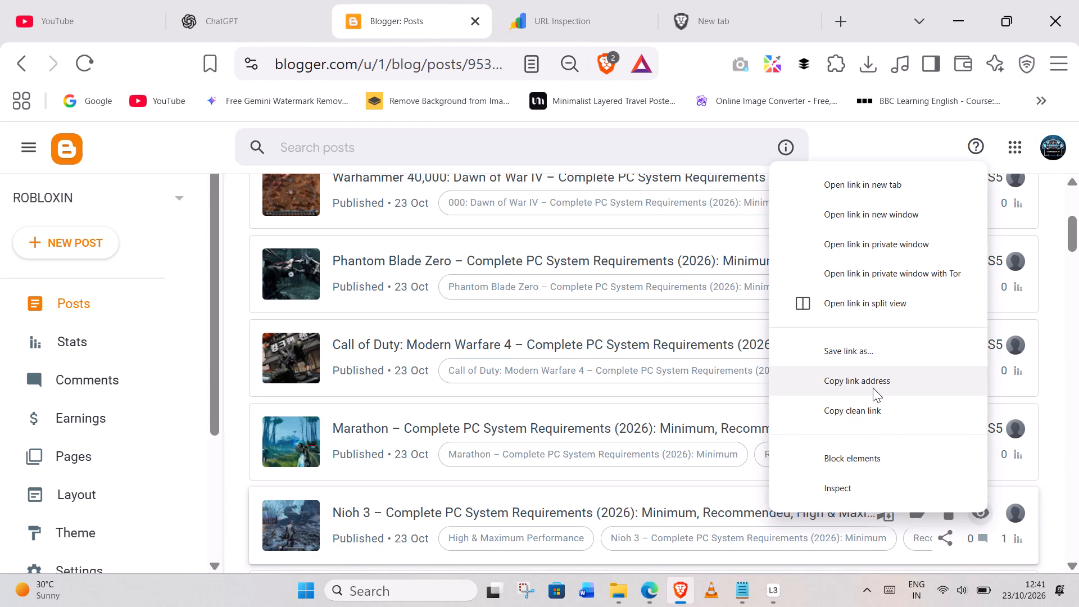
left_click(872, 386)
left_click(557, 0)
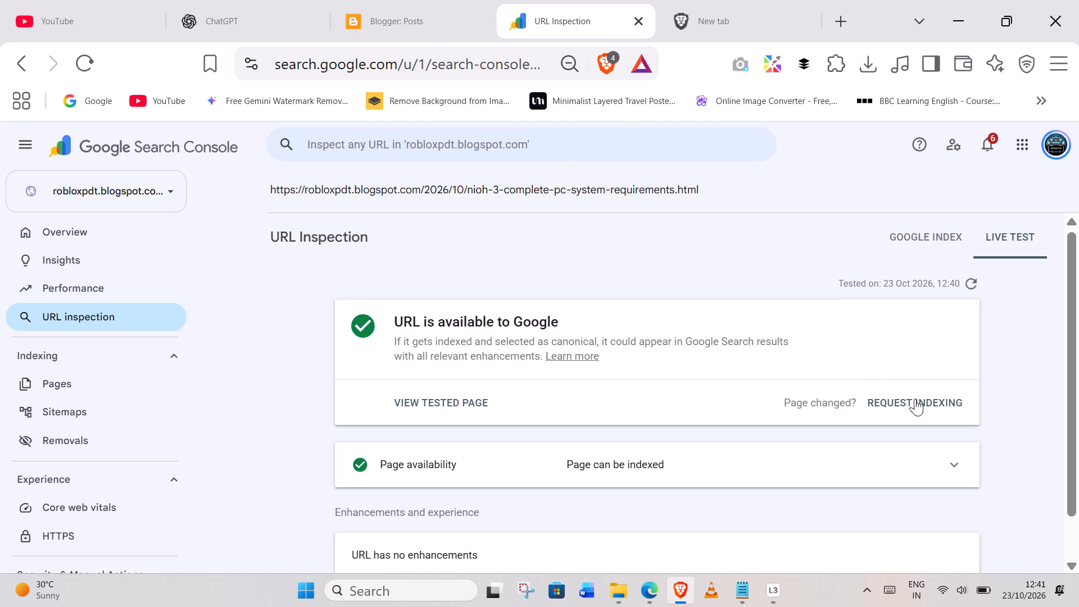
left_click(607, 134)
key("ctrl+v")
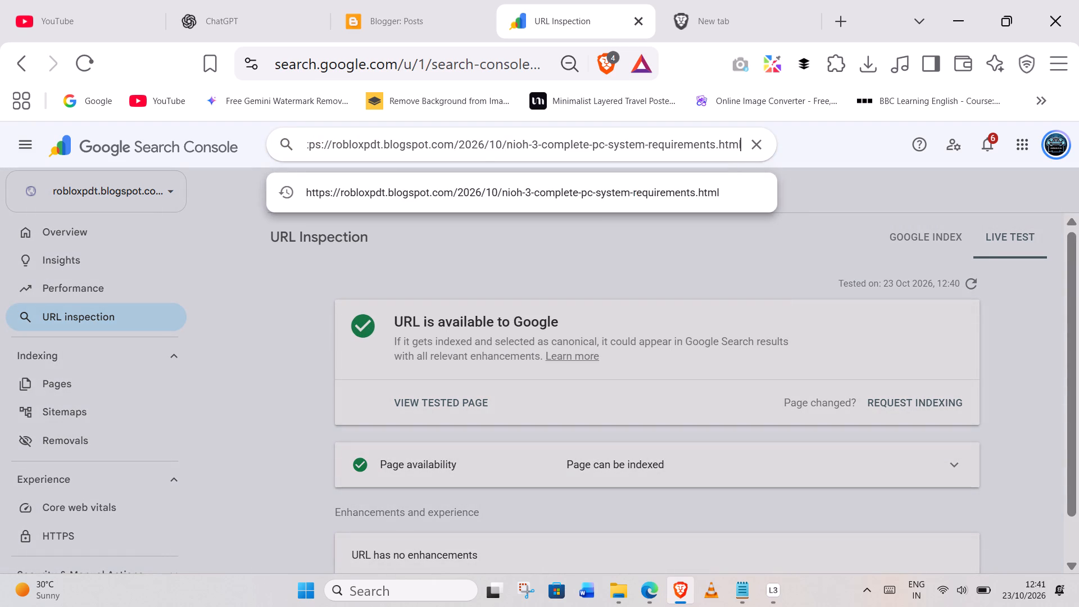
key("shift+question")
type("m=")
key("1")
key("Return")
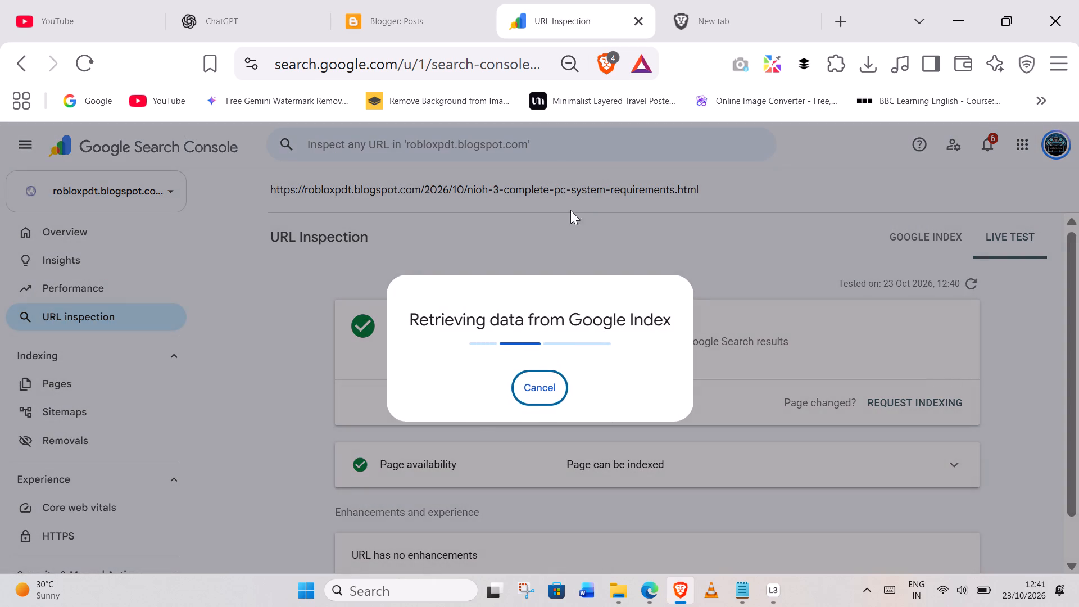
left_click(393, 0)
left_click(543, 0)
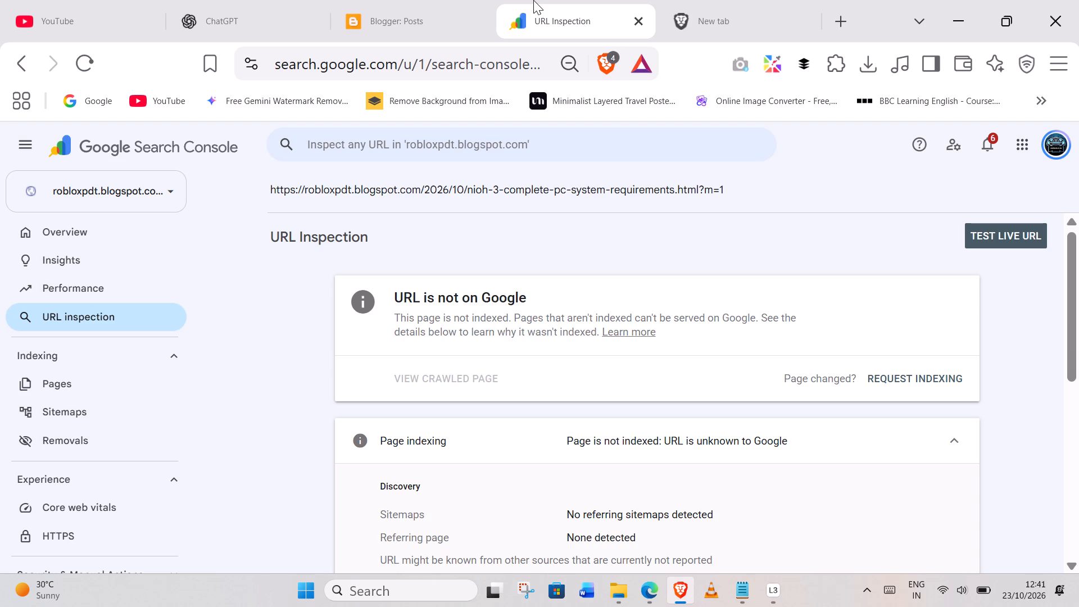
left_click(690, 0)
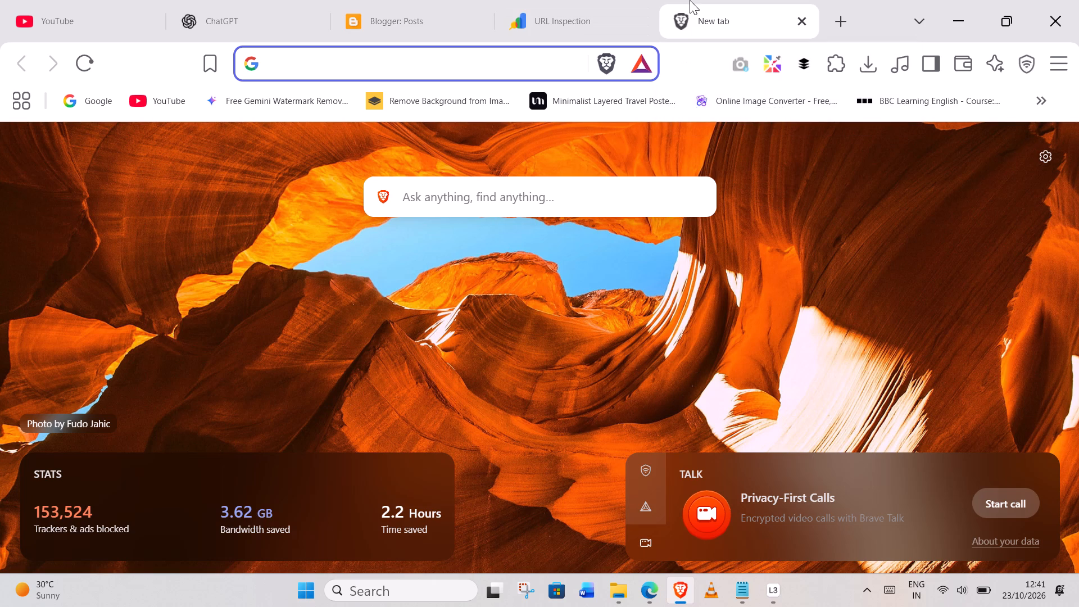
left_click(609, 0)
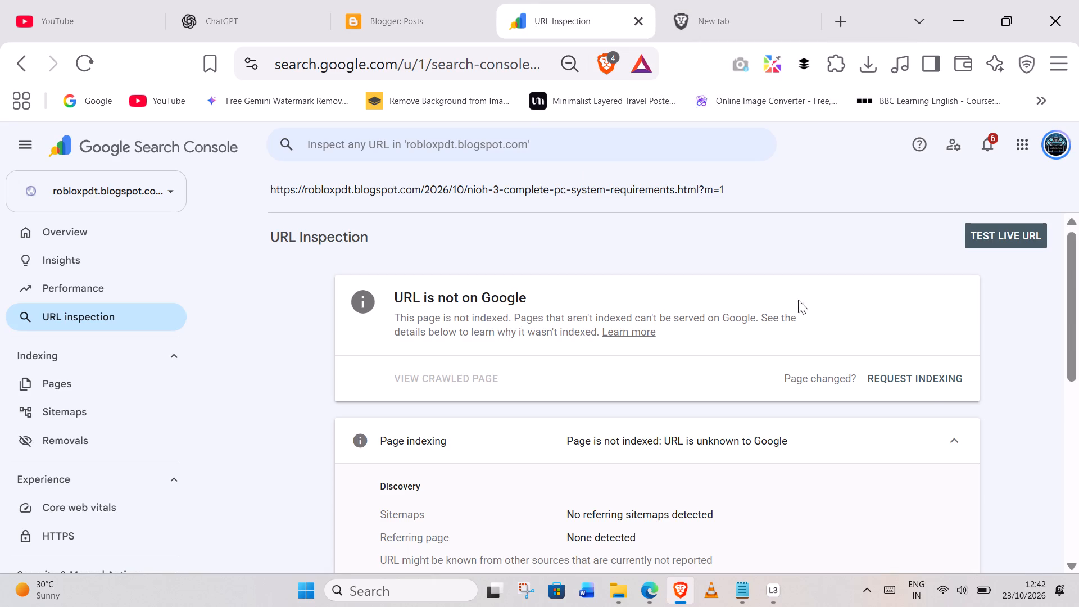
Request indexing for the nioh-3-complete-pc-system-requirements.html?m=1 page.
left_click(922, 379)
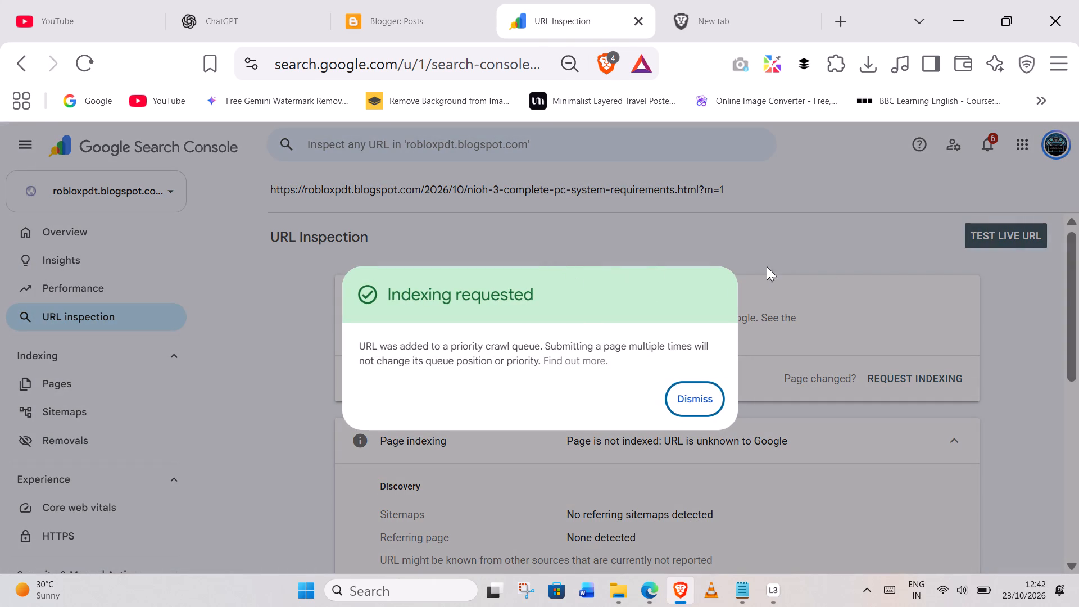
Dismiss the indexing confirmation and run a live URL test on the nioh-3-complete-pc-system-requirements.html?m=1 page.
left_click(704, 397)
left_click(989, 235)
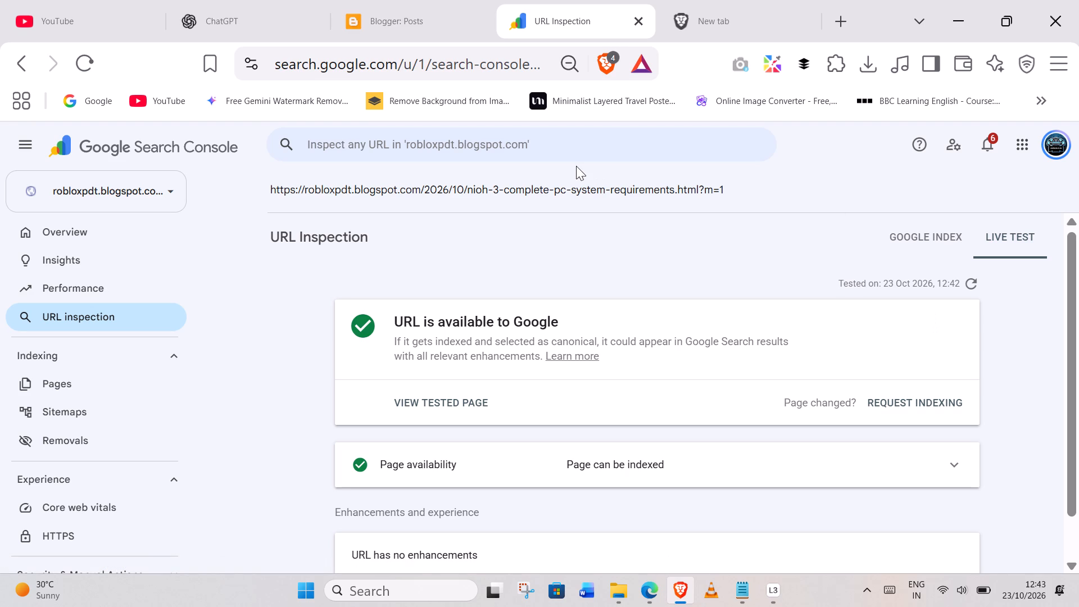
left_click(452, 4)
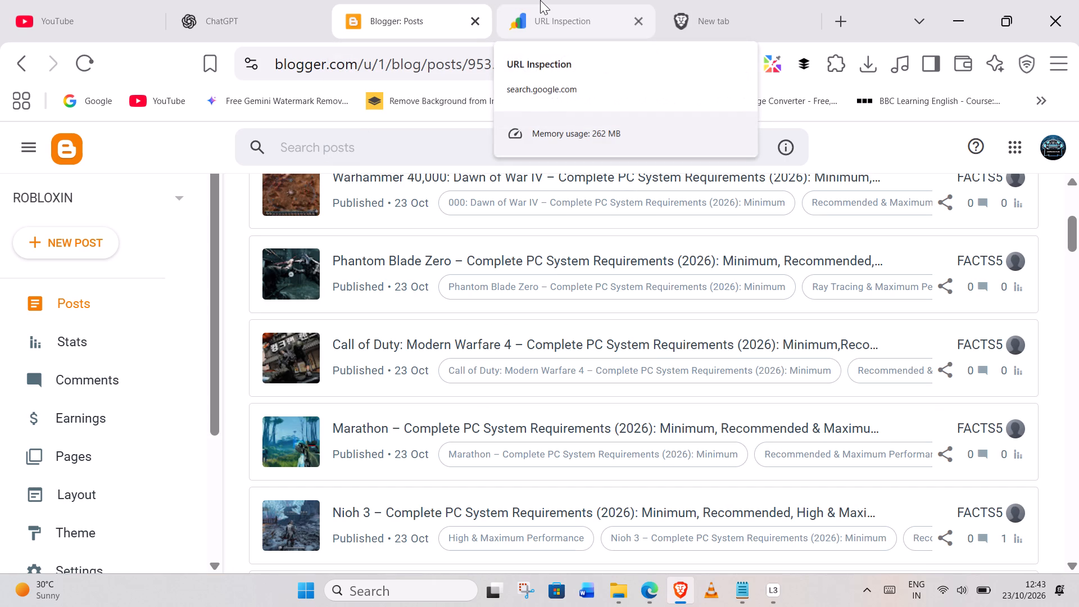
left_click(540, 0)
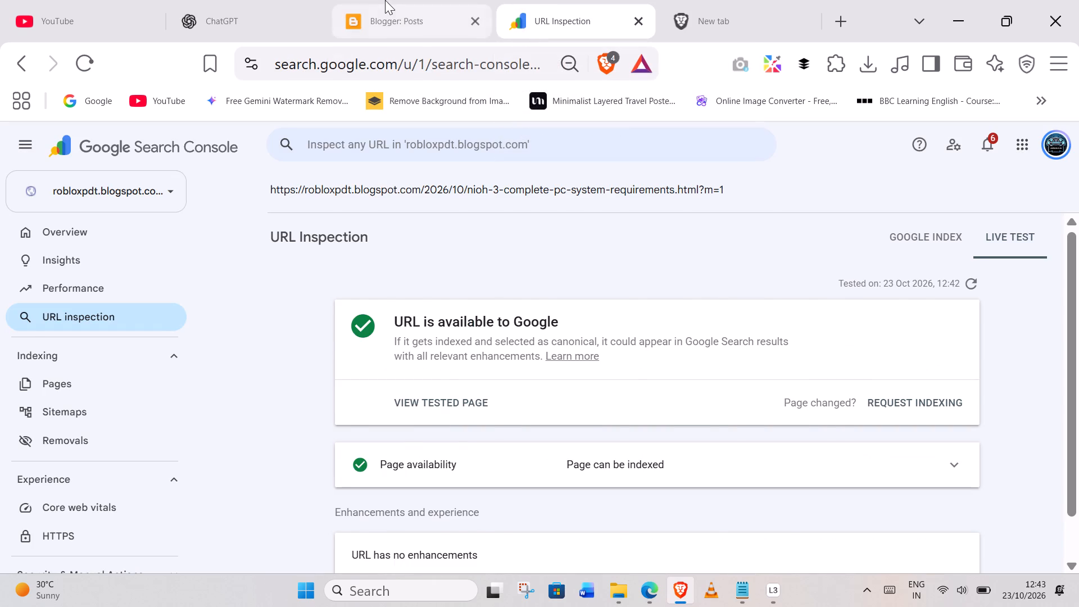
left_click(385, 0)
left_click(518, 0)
Copy the Marathon post's link from the Blogger posts list and inspect marathon-complete-pc-system.html in Search Console.
left_click(389, 0)
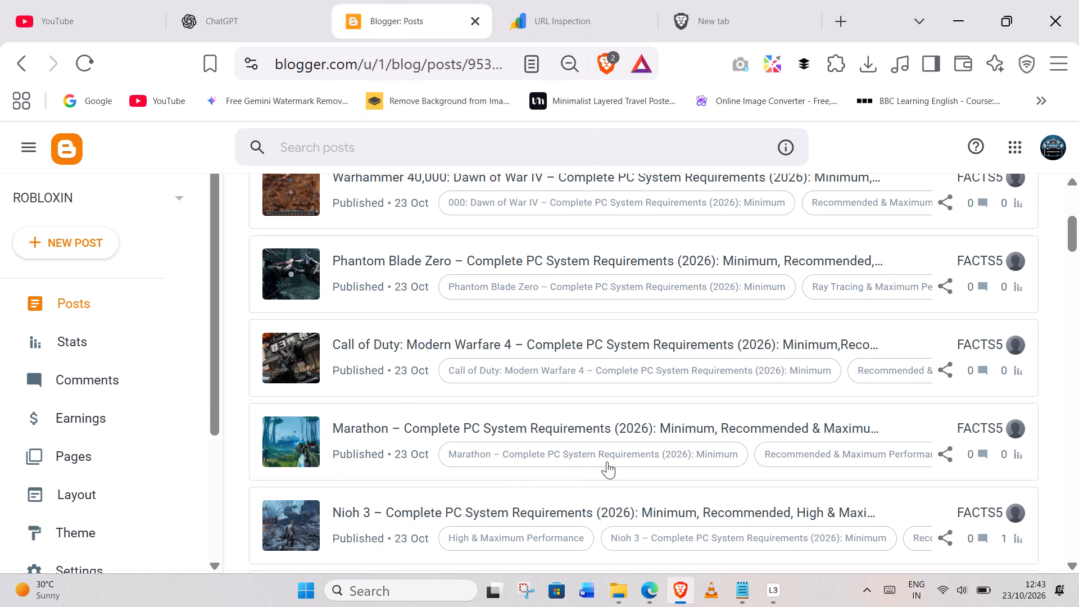
left_click_drag(1078, 234, 1078, 226)
right_click(979, 522)
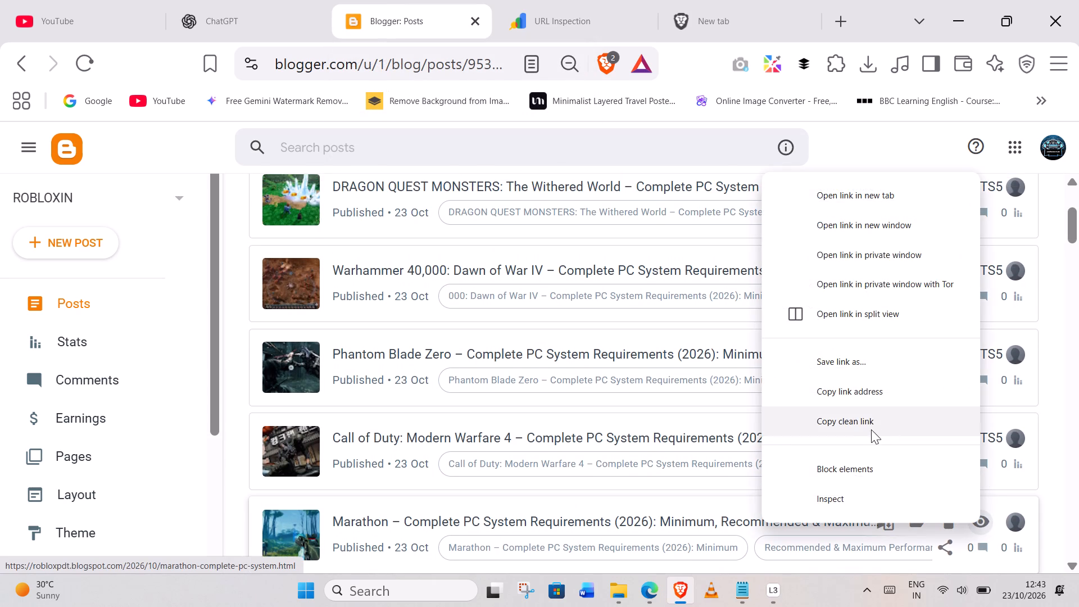
left_click(850, 388)
left_click(591, 3)
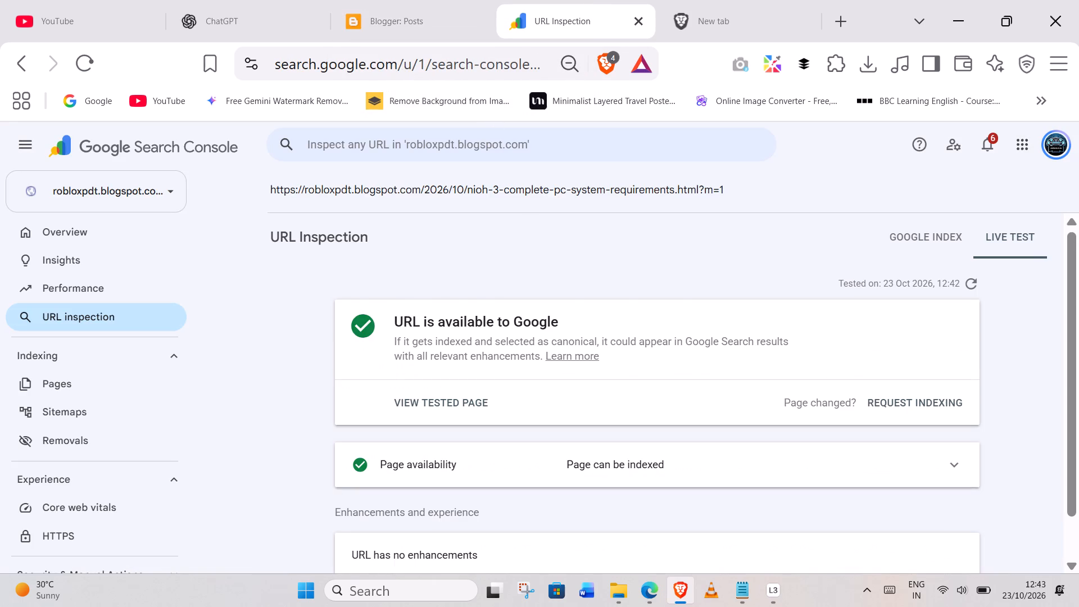
left_click(469, 142)
key("ctrl+v")
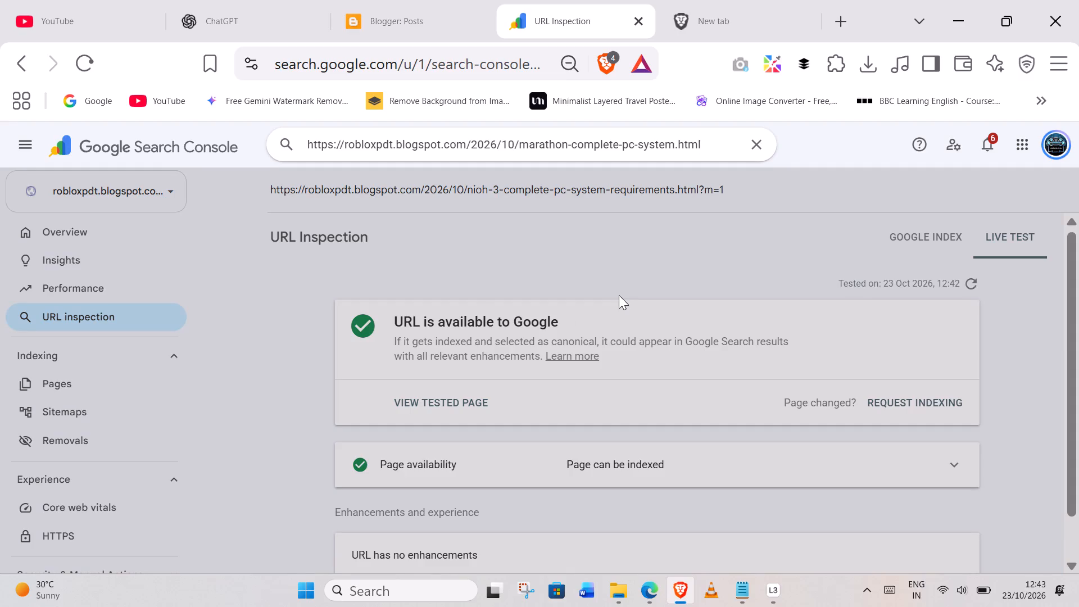
key("Return")
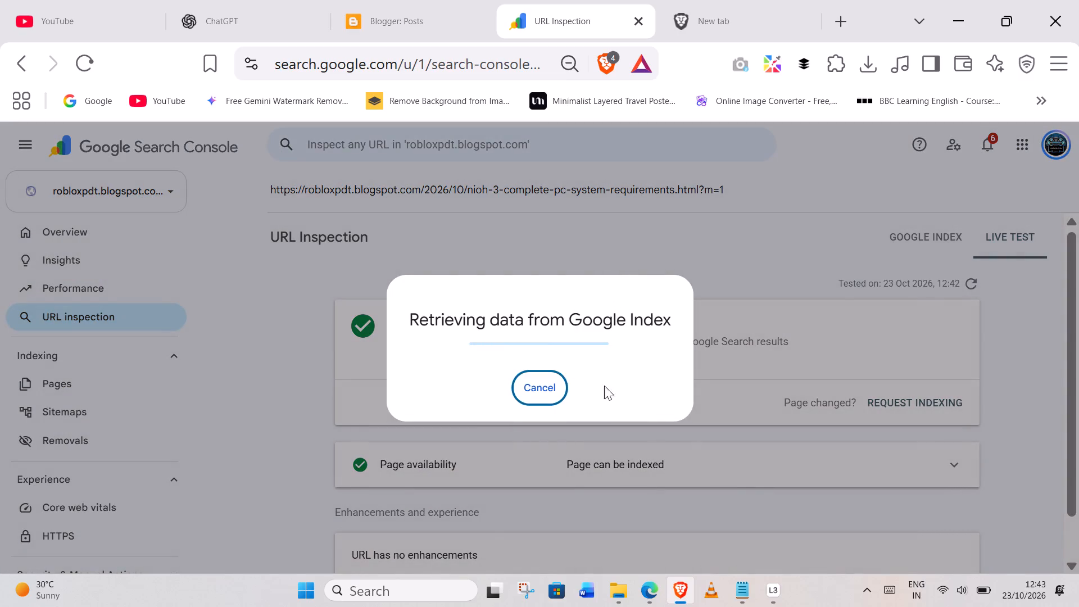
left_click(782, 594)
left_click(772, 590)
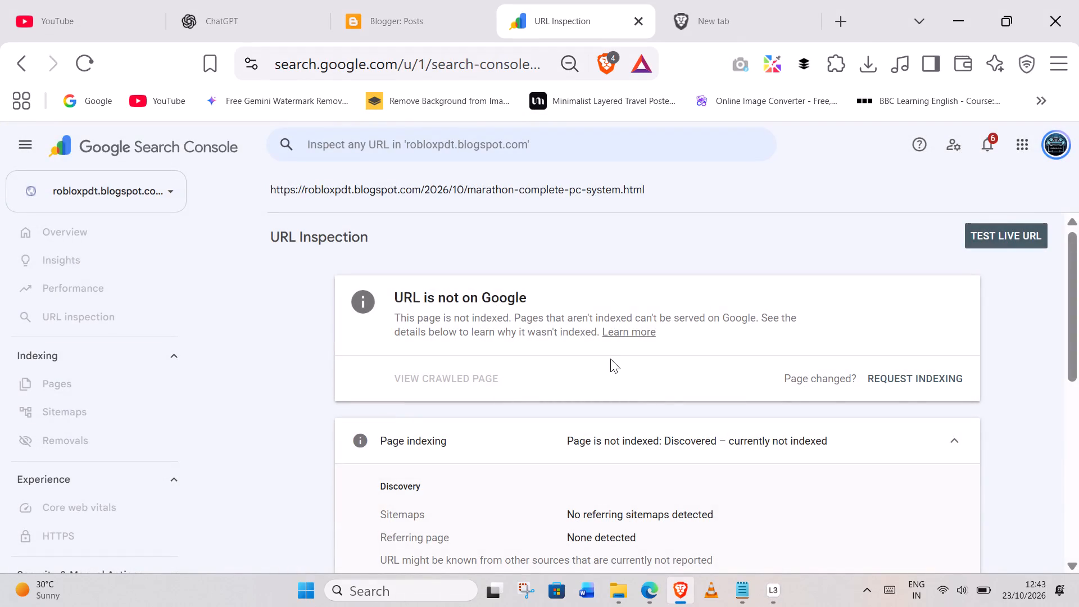
Request indexing for the marathon-complete-pc-system.html page and dismiss the confirmation.
left_click(903, 380)
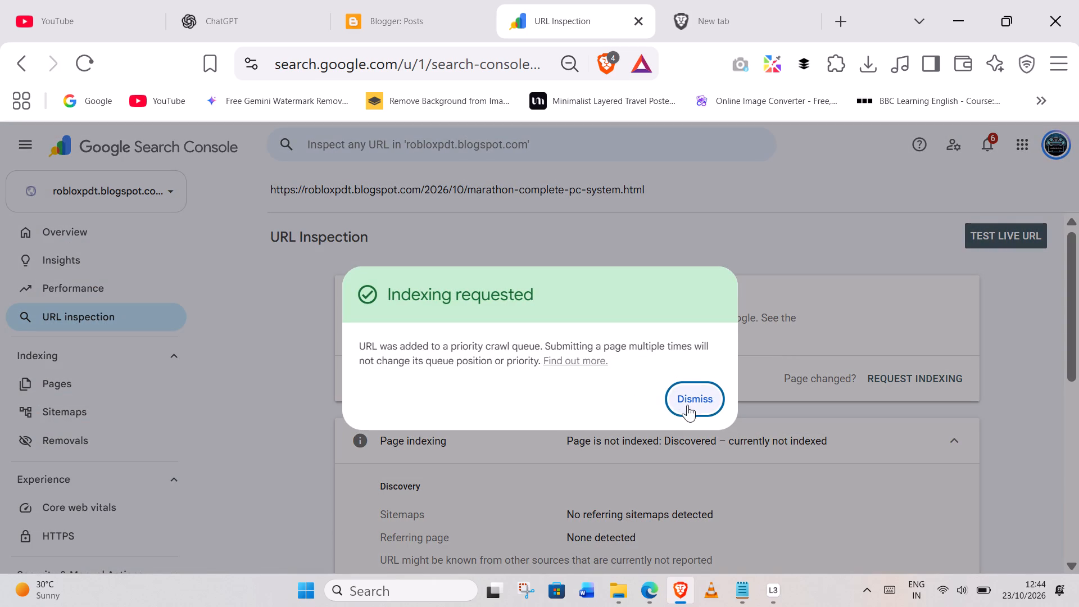
left_click(695, 398)
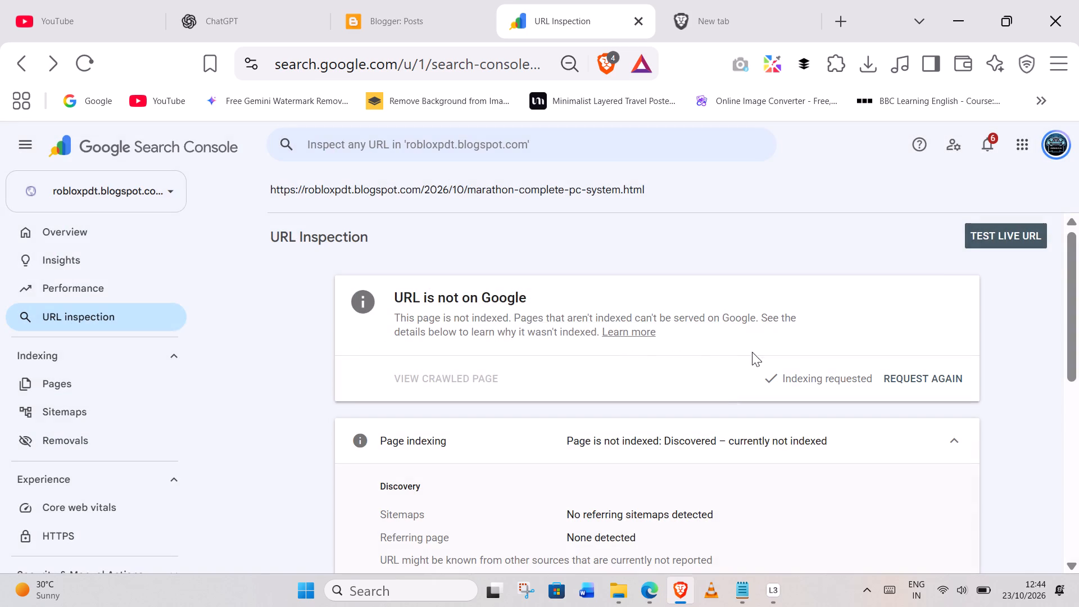
Run a live URL test on the marathon-complete-pc-system.html page.
left_click(971, 244)
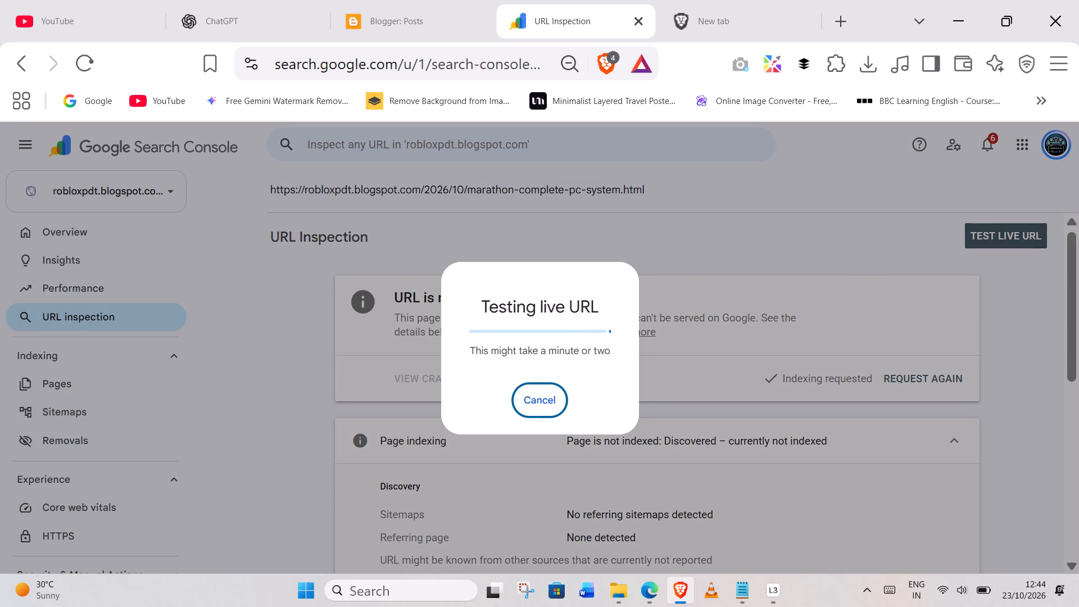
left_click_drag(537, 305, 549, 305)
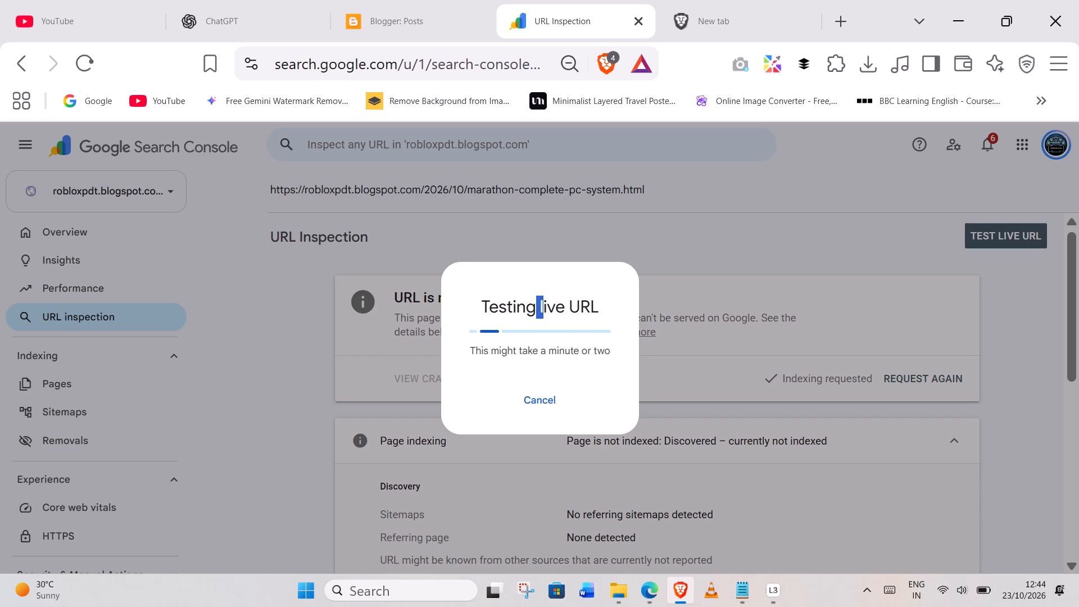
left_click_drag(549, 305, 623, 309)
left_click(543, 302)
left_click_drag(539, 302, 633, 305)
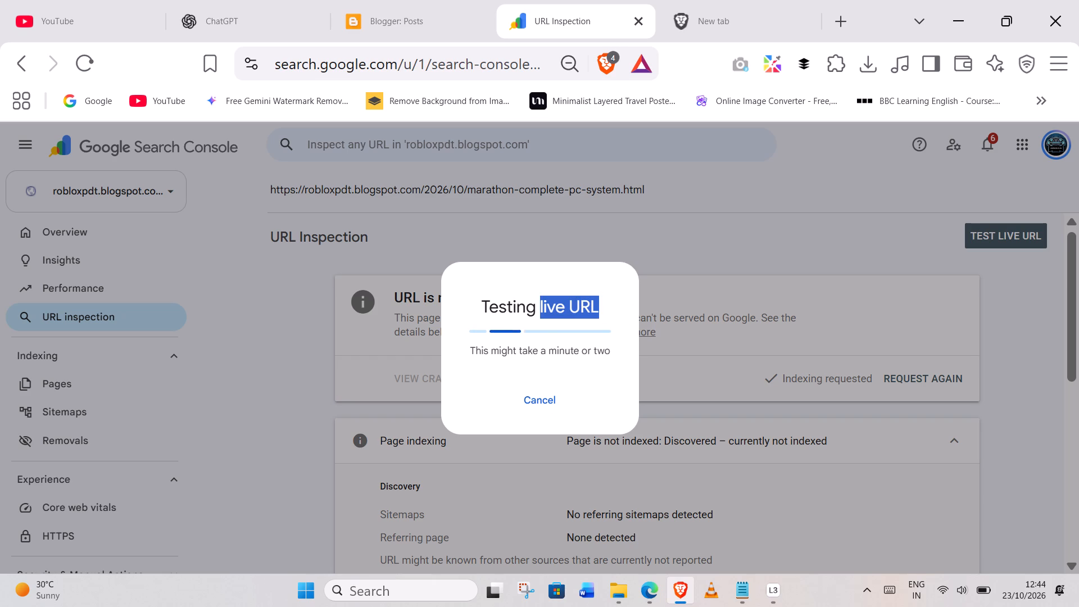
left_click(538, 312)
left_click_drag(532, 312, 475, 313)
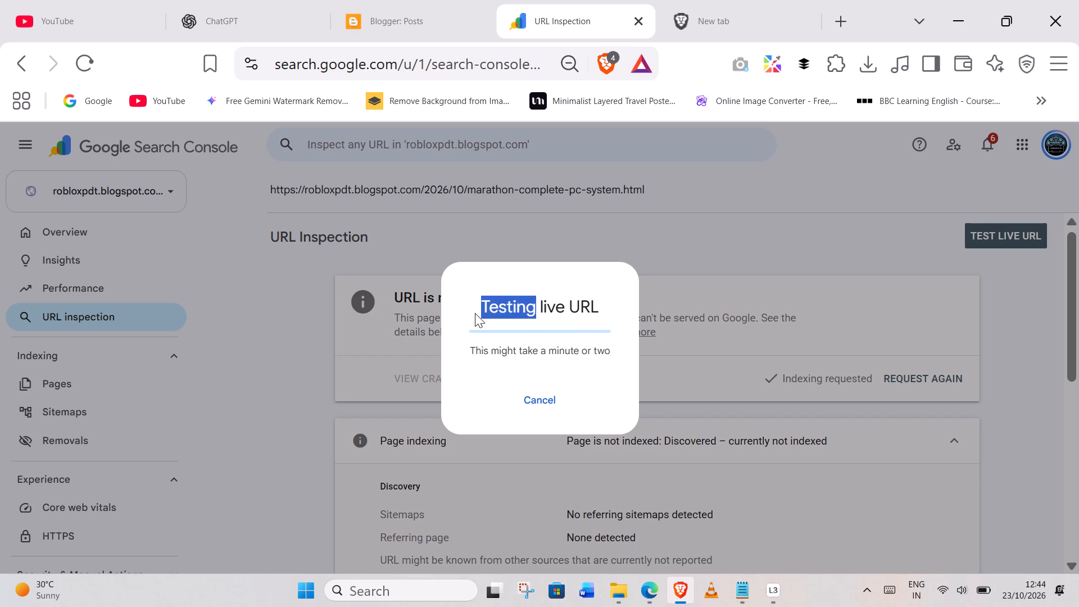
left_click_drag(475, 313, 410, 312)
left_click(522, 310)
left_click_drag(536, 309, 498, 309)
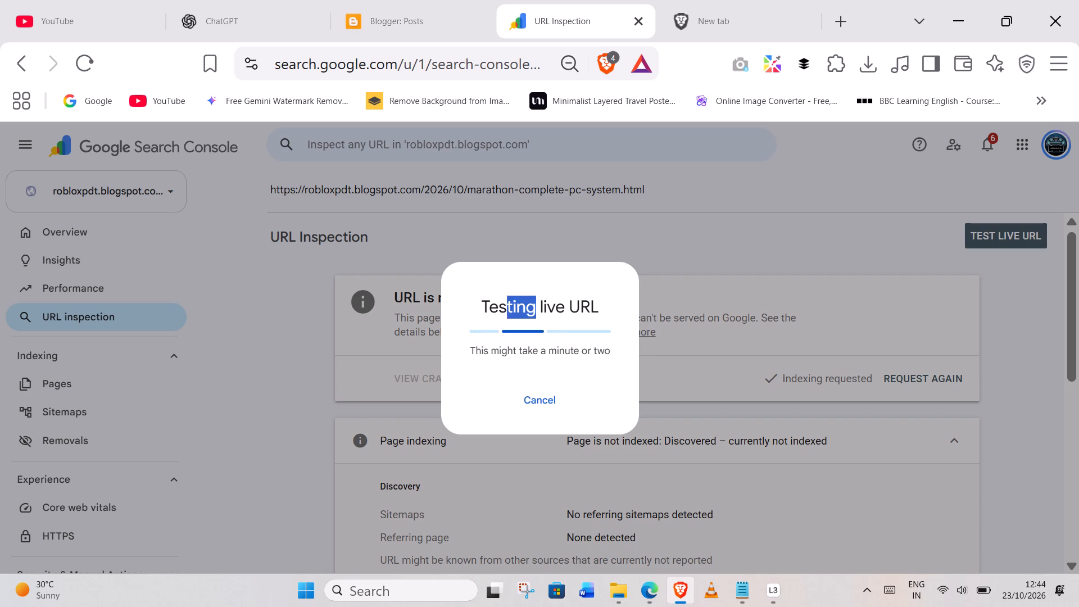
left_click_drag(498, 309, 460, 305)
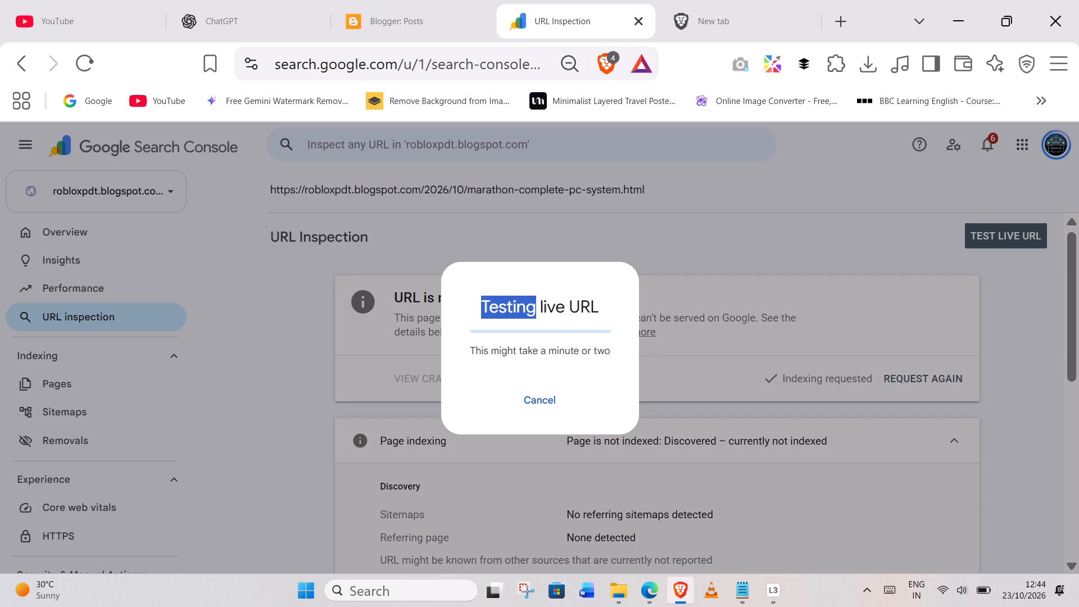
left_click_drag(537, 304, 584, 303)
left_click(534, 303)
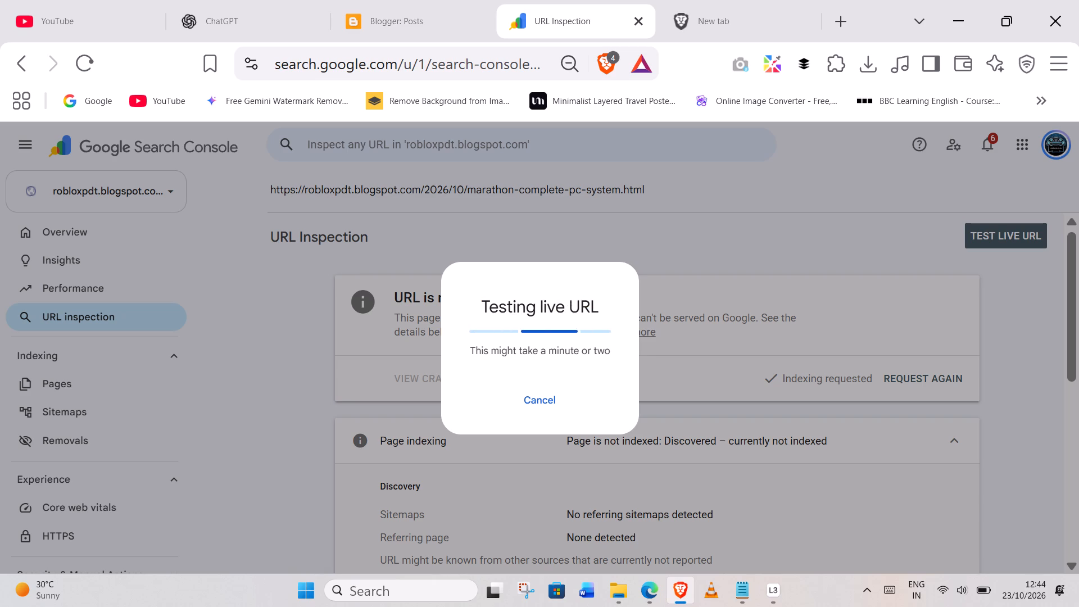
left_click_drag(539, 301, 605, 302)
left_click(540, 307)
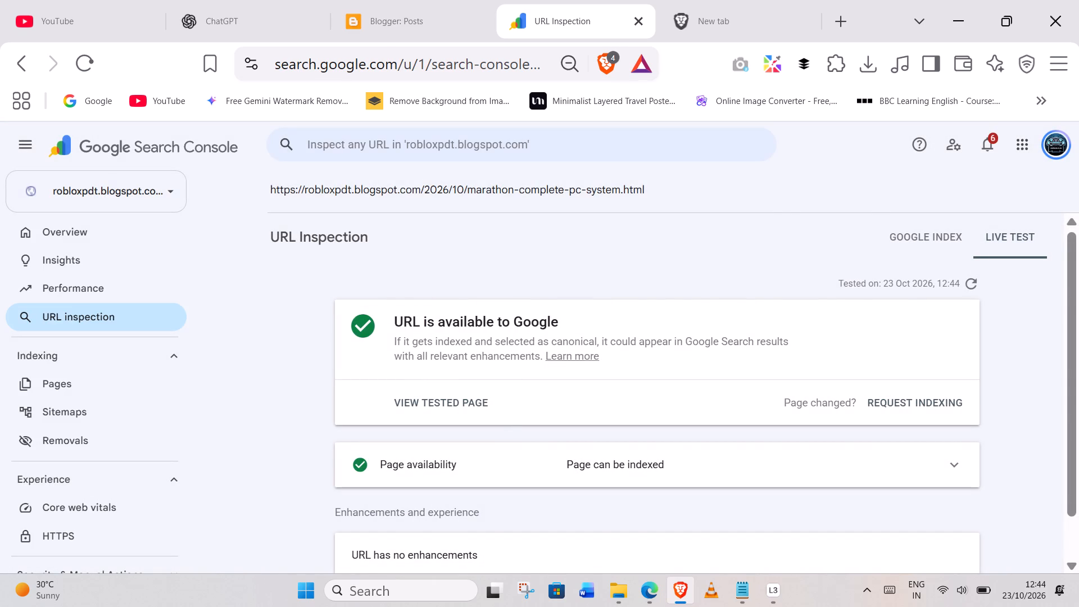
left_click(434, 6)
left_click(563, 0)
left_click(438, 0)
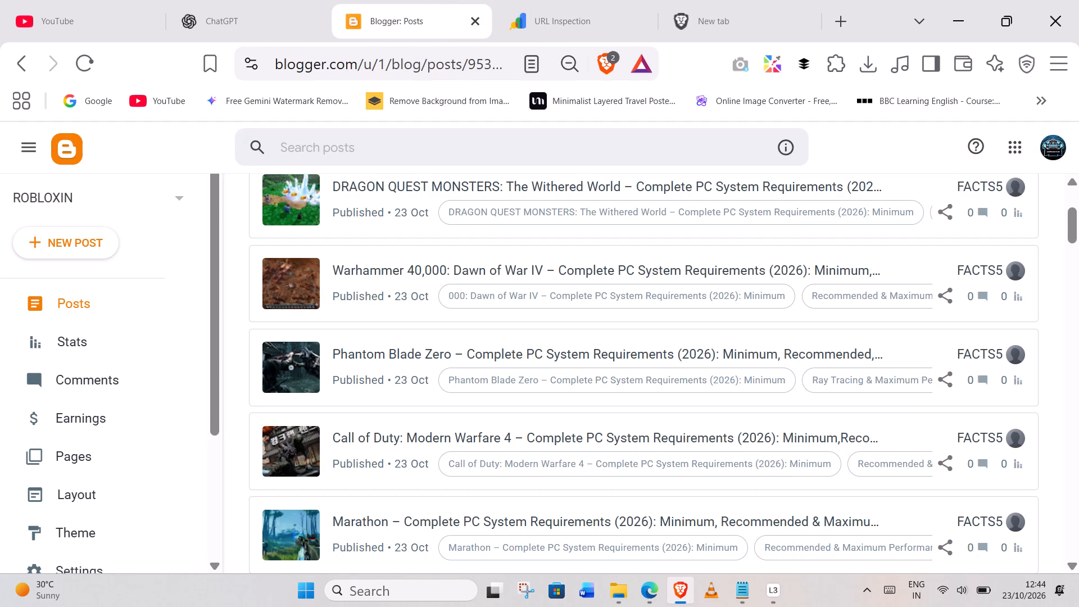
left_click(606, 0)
Inspect the Marathon post's mobile version in Search Console using its copied link with ?m=1 appended.
left_click(573, 144)
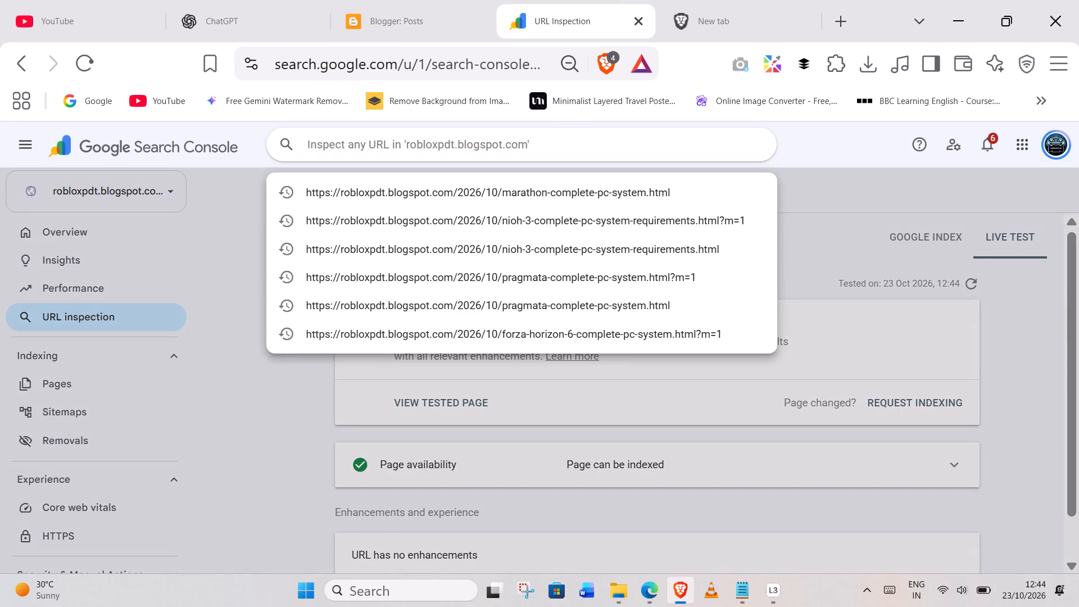
key("ctrl+v")
type("?m")
key("equal")
key("1")
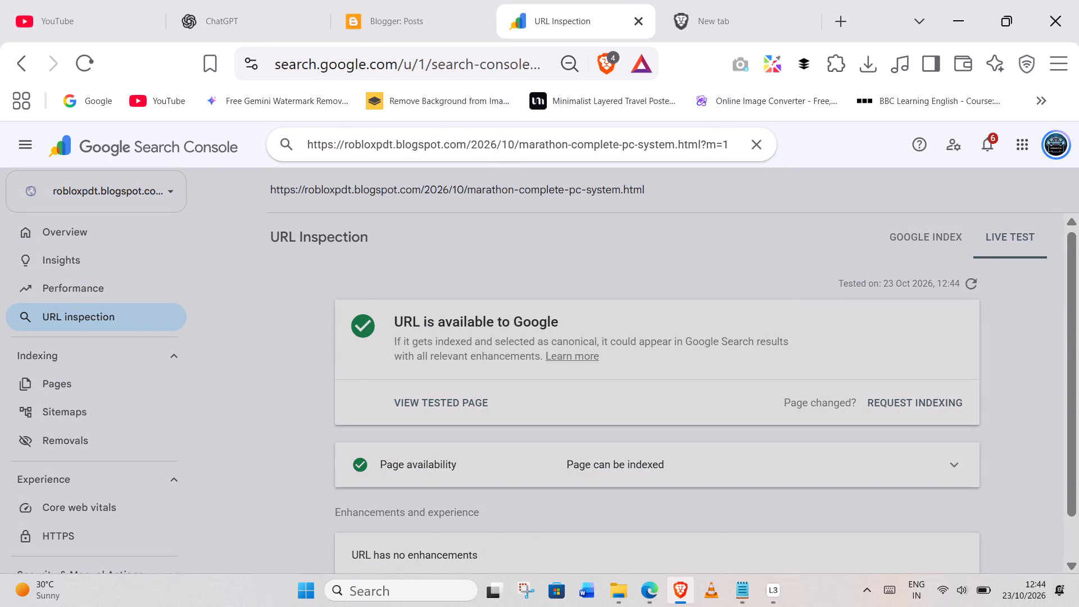
left_click(434, 0)
key("Return")
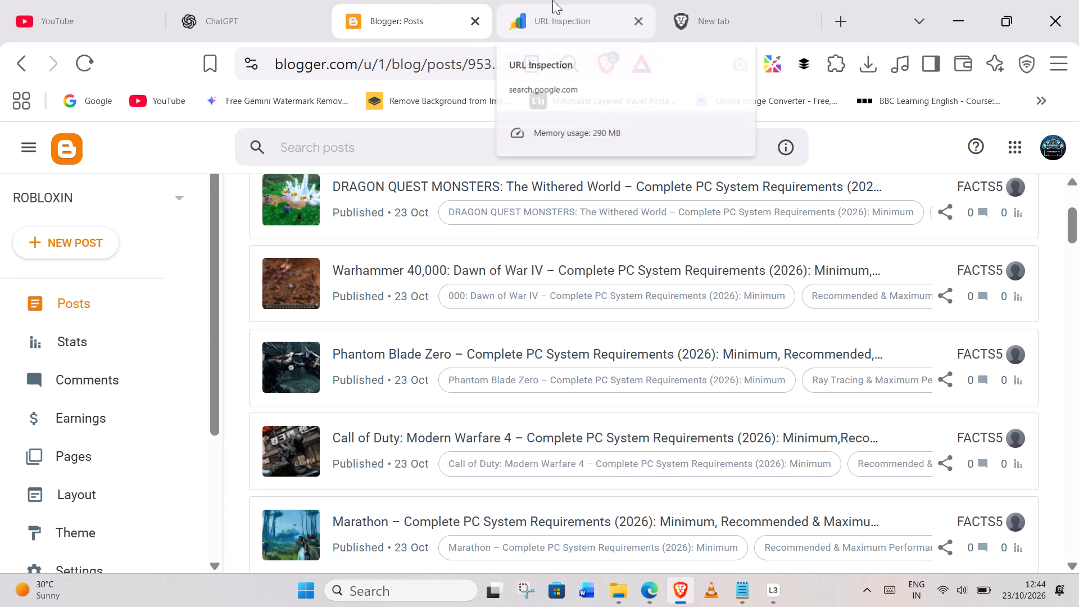
left_click(552, 0)
key("Return")
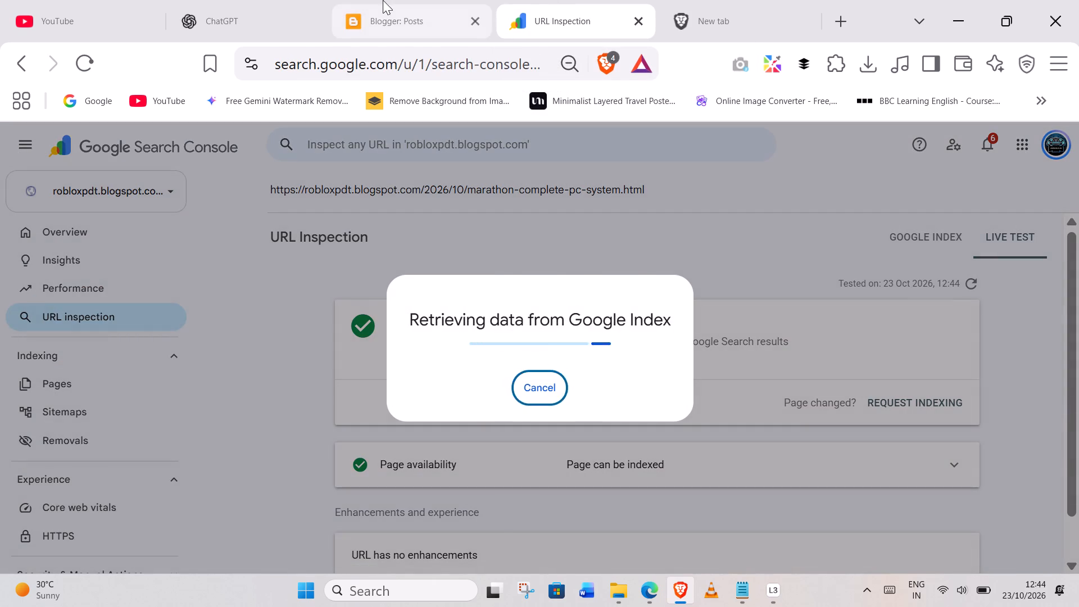
Copy the Call of Duty: Modern Warfare 4 post's link from the Blogger posts list and return to Search Console.
left_click(383, 0)
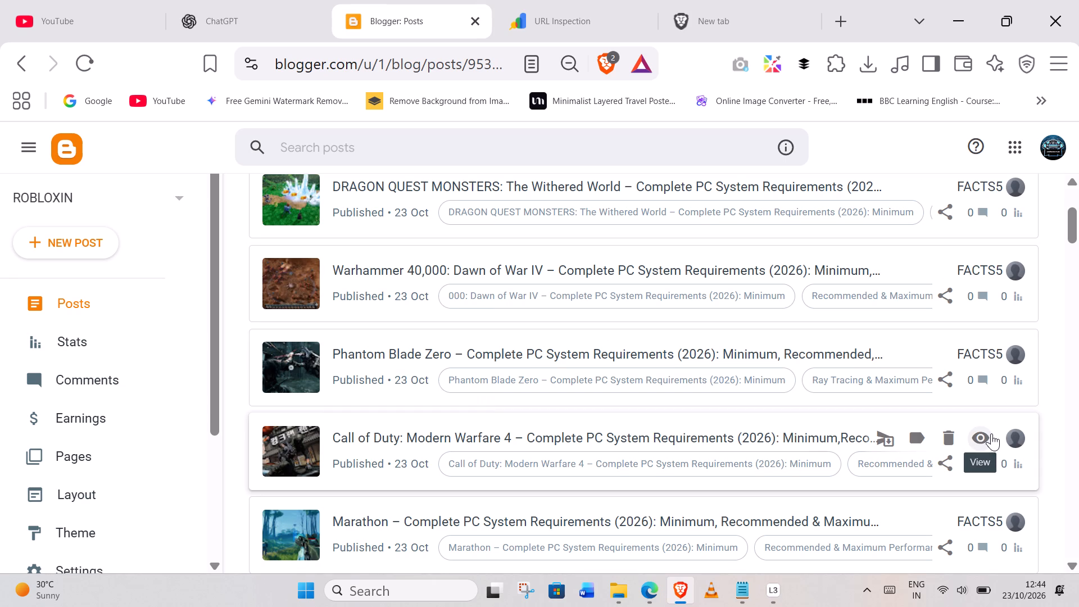
right_click(982, 436)
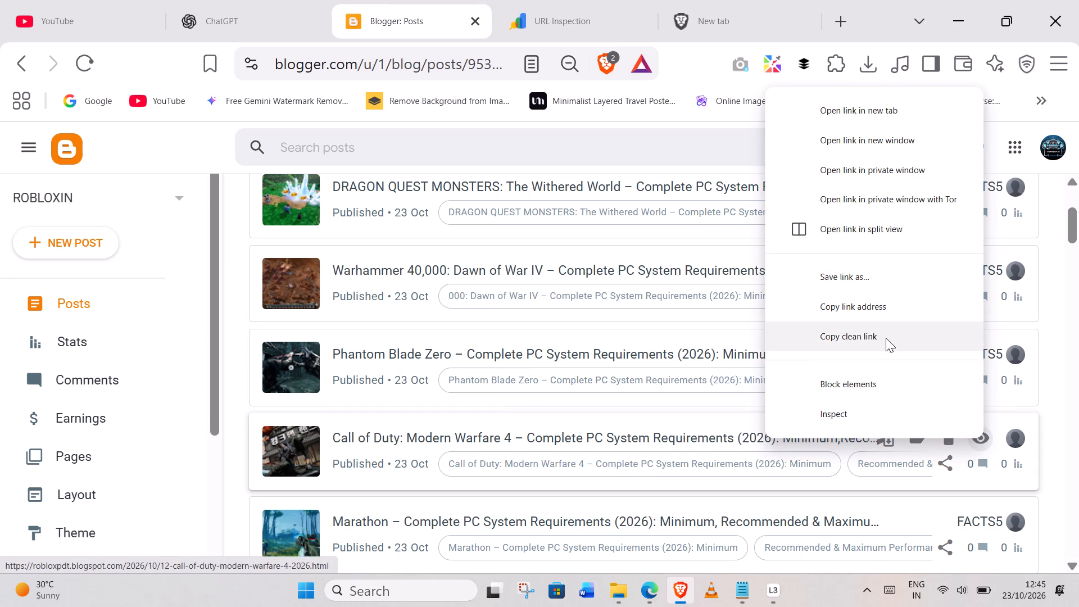
left_click(856, 312)
left_click(561, 0)
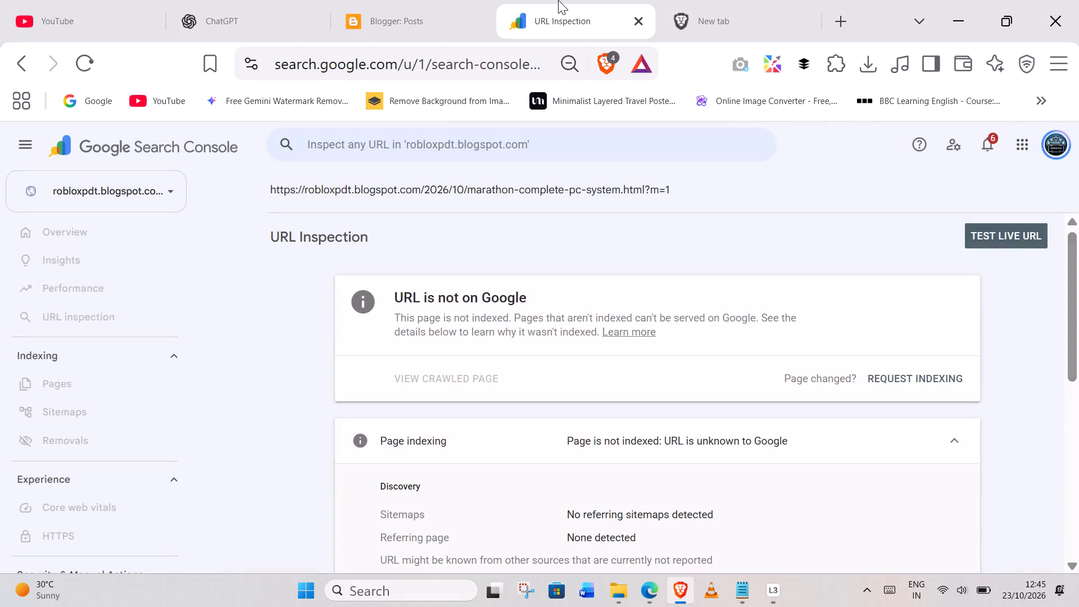
Request indexing for the marathon-complete-pc-system.html?m=1 page and dismiss the confirmation.
left_click(923, 373)
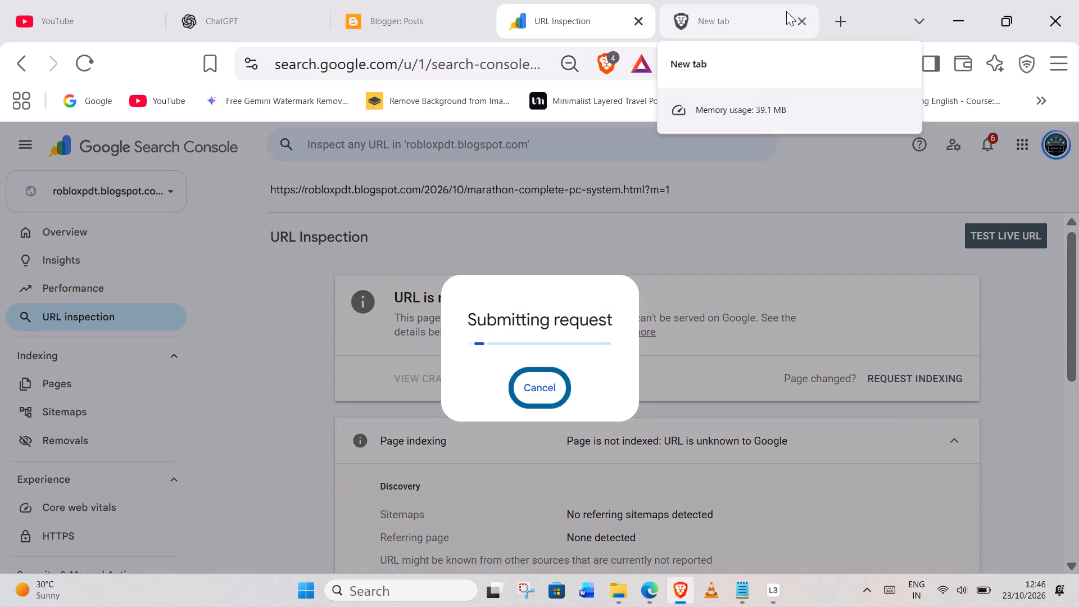
left_click(691, 400)
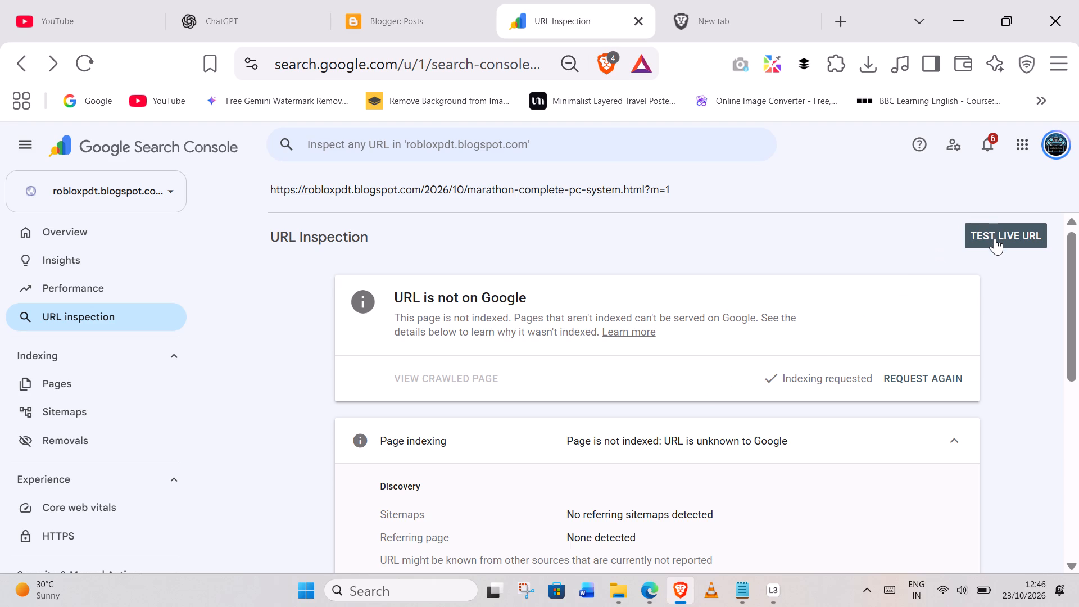
Run a live URL test on the marathon-complete-pc-system.html?m=1 page.
left_click(995, 238)
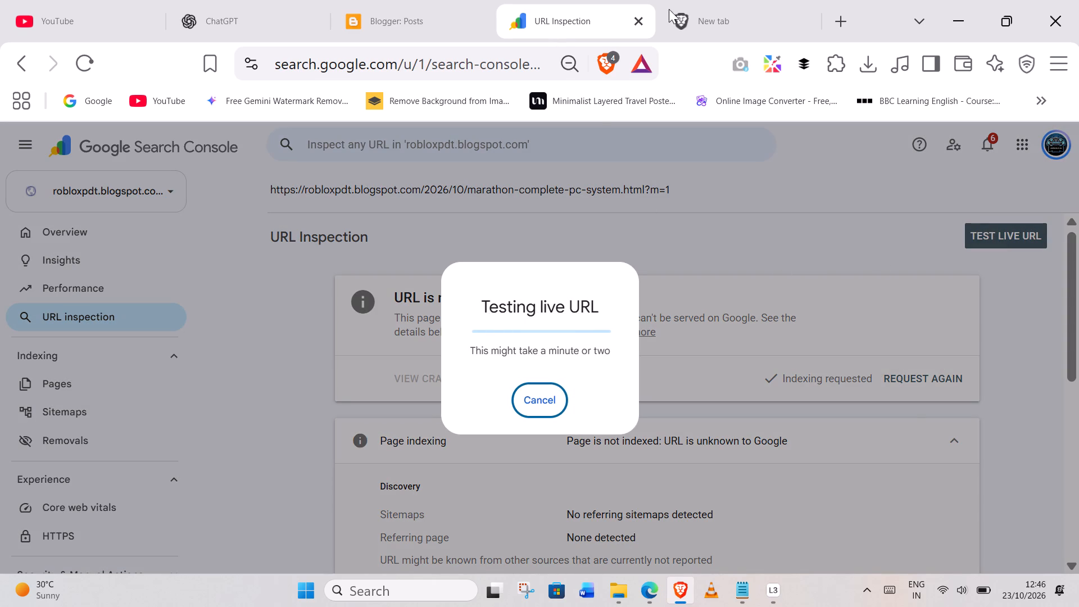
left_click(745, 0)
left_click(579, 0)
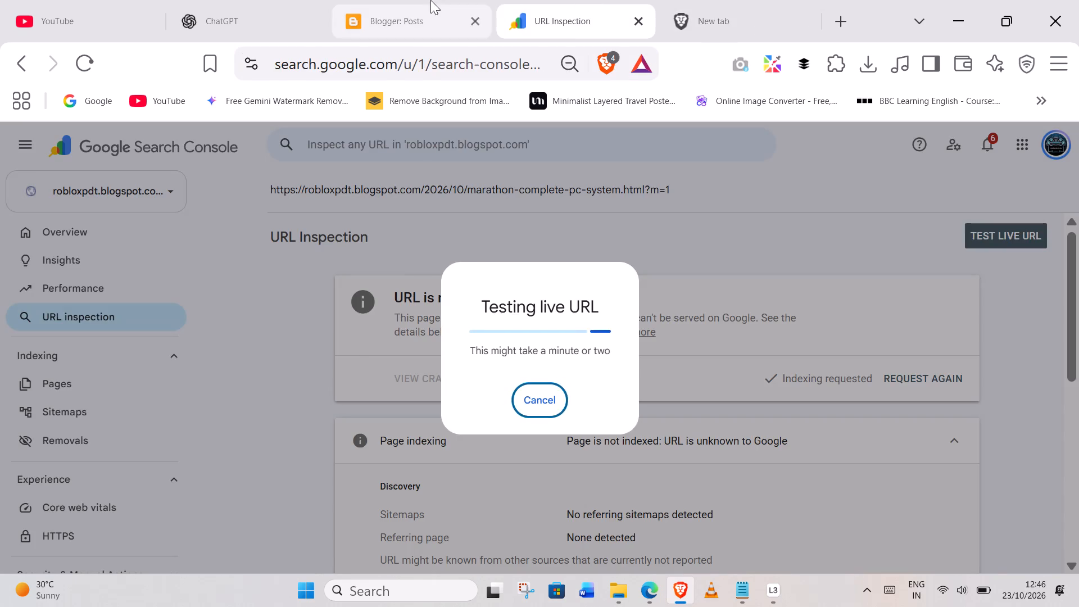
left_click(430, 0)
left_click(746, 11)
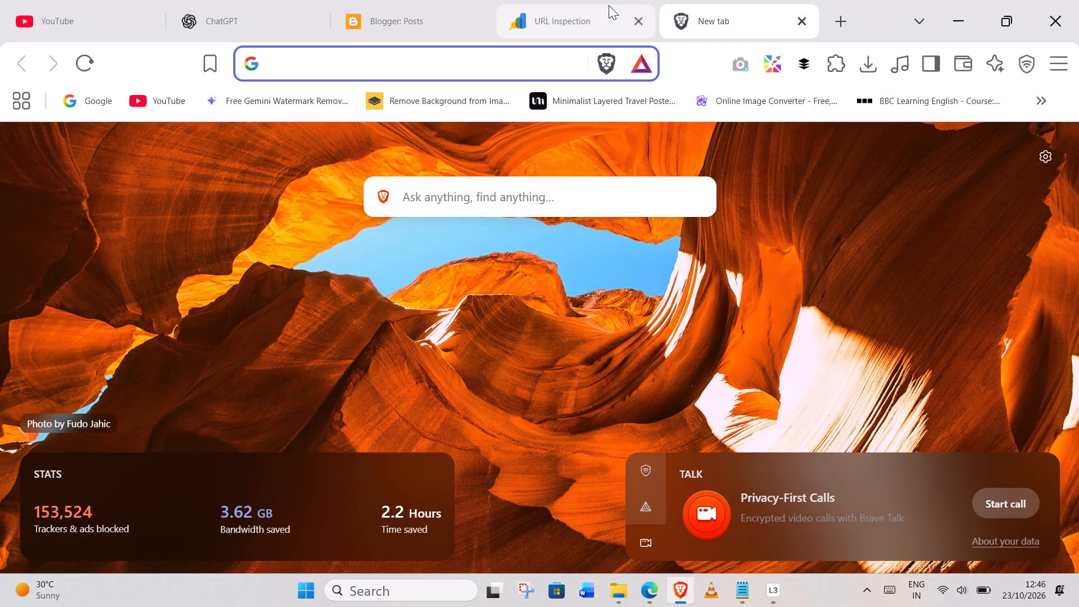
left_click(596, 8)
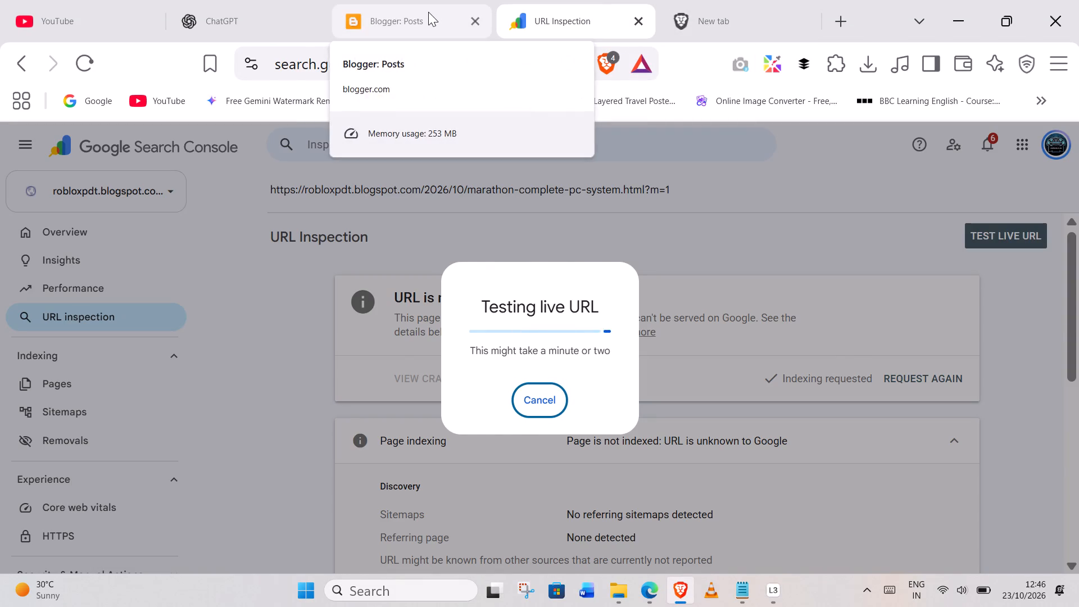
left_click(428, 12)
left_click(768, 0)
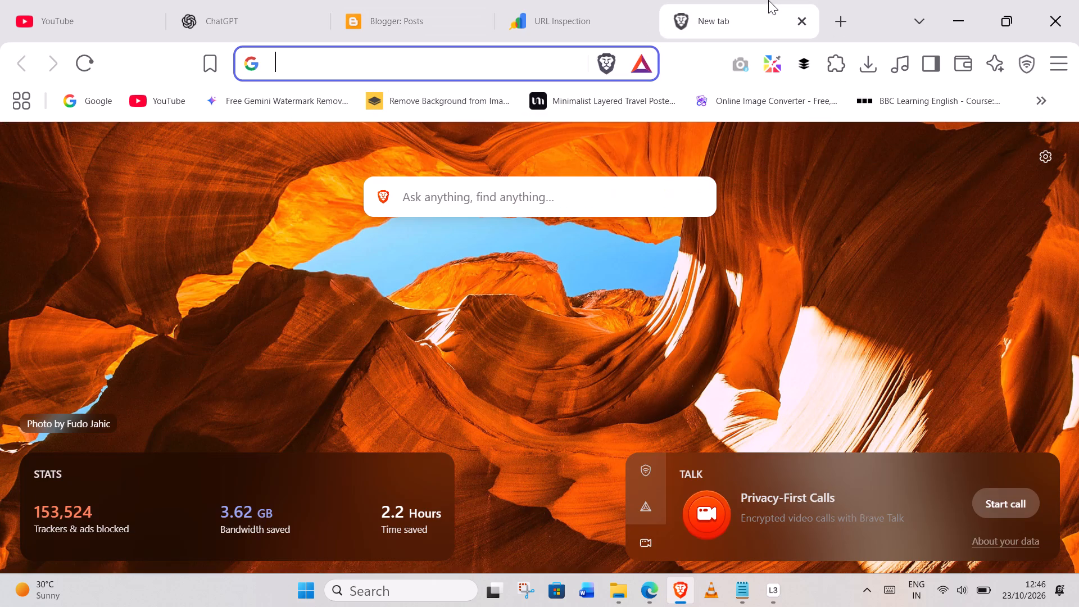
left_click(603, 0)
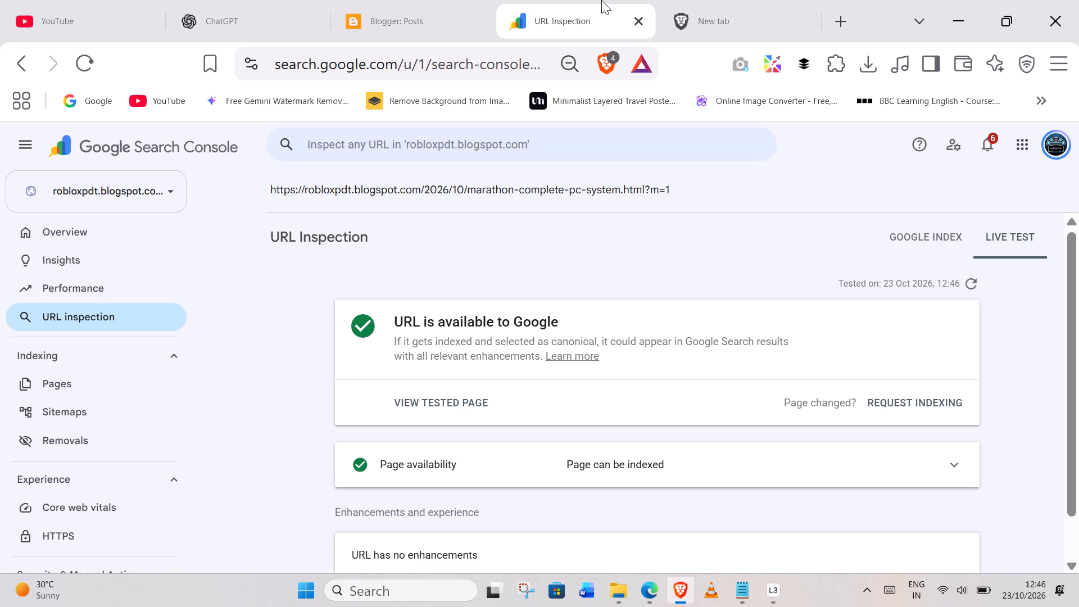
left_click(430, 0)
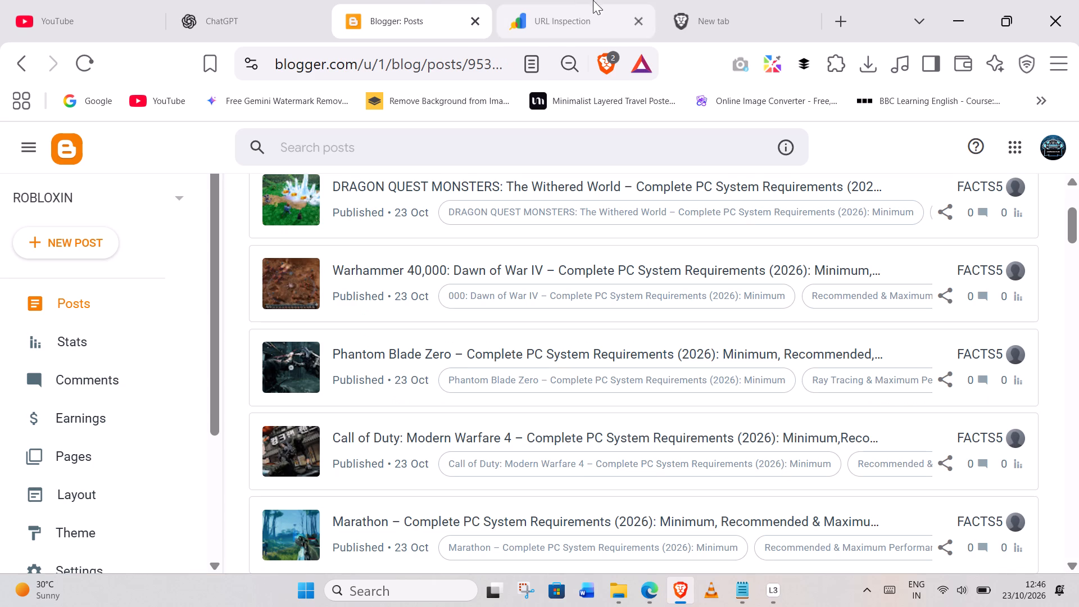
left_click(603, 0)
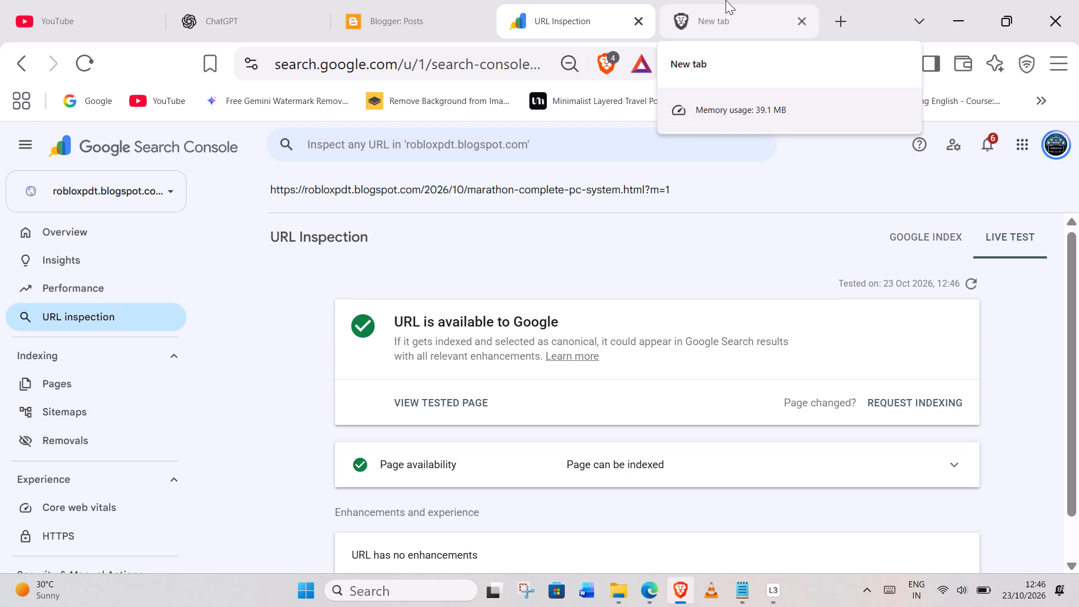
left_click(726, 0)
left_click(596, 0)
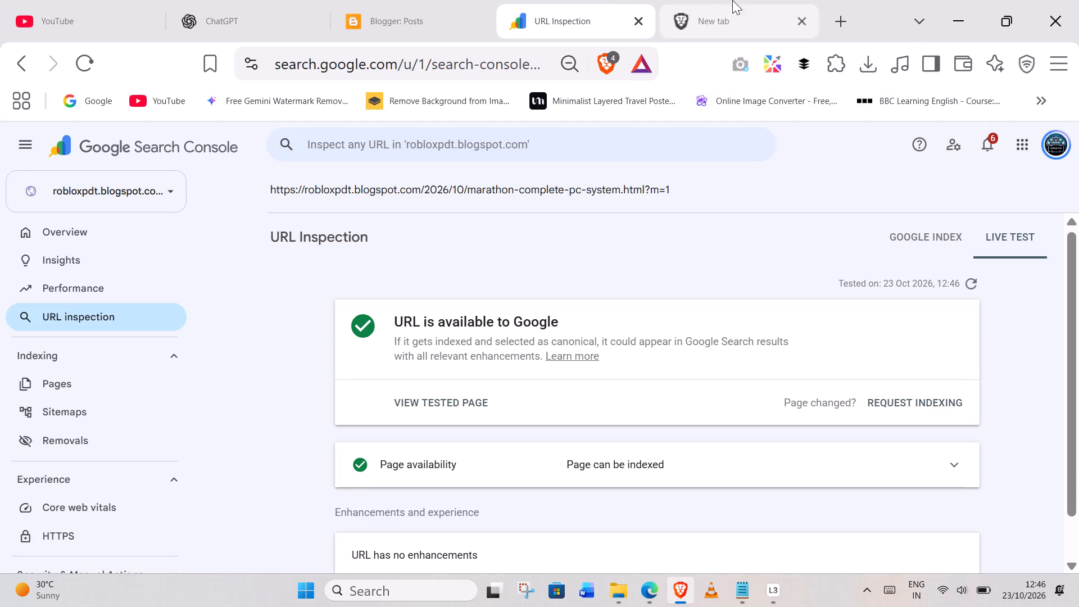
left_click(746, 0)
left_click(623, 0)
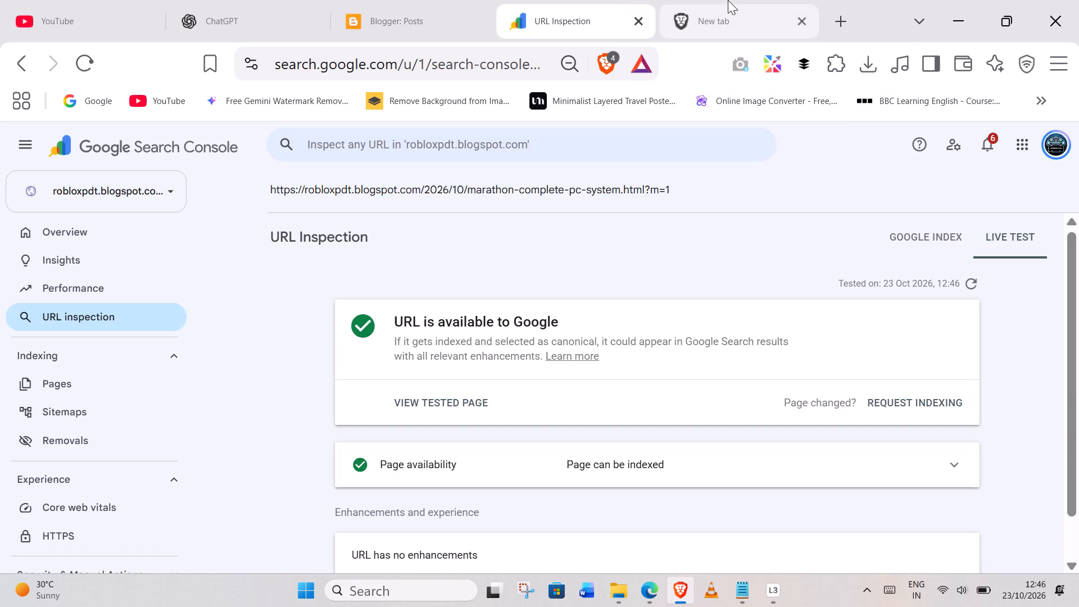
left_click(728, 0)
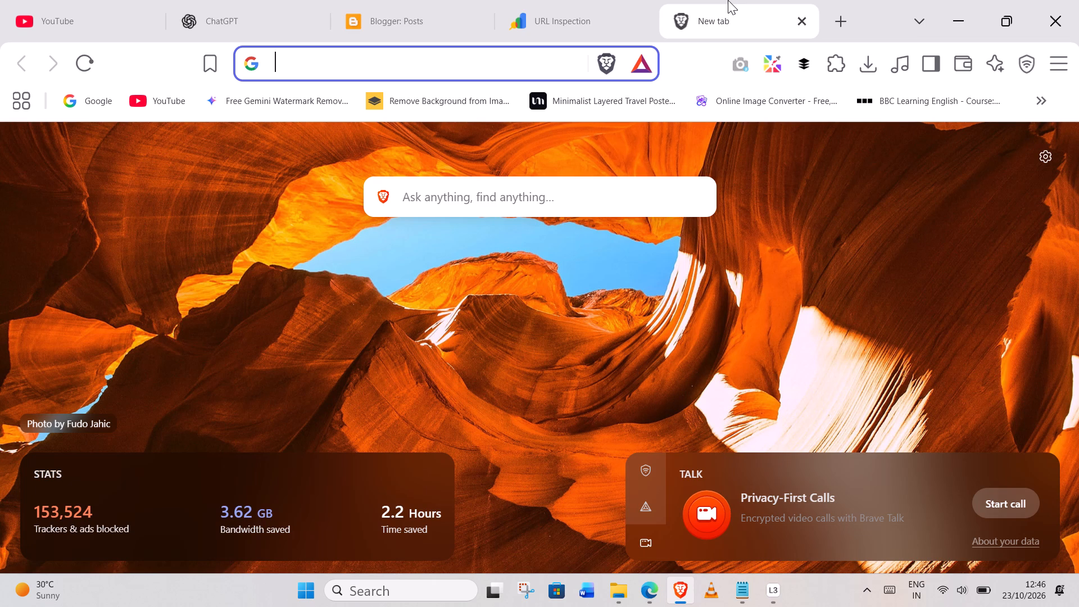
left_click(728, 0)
Inspect the copied Call of Duty: Modern Warfare 4 post link, 12-call-of-duty-modern-warfare-4-2026.html, in Search Console.
left_click(585, 0)
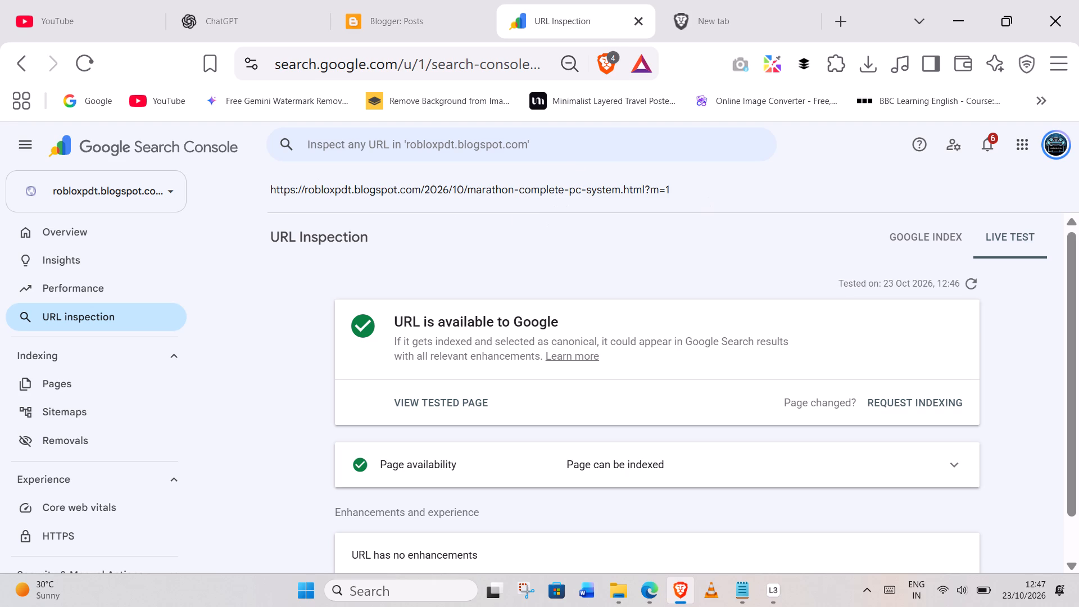
left_click(479, 150)
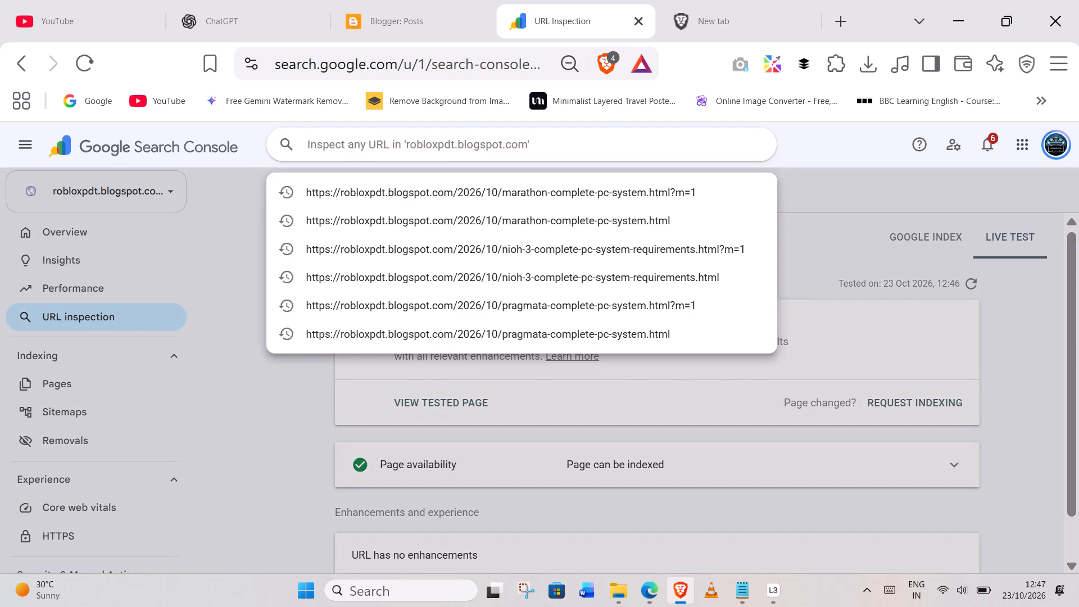
key("ctrl+v")
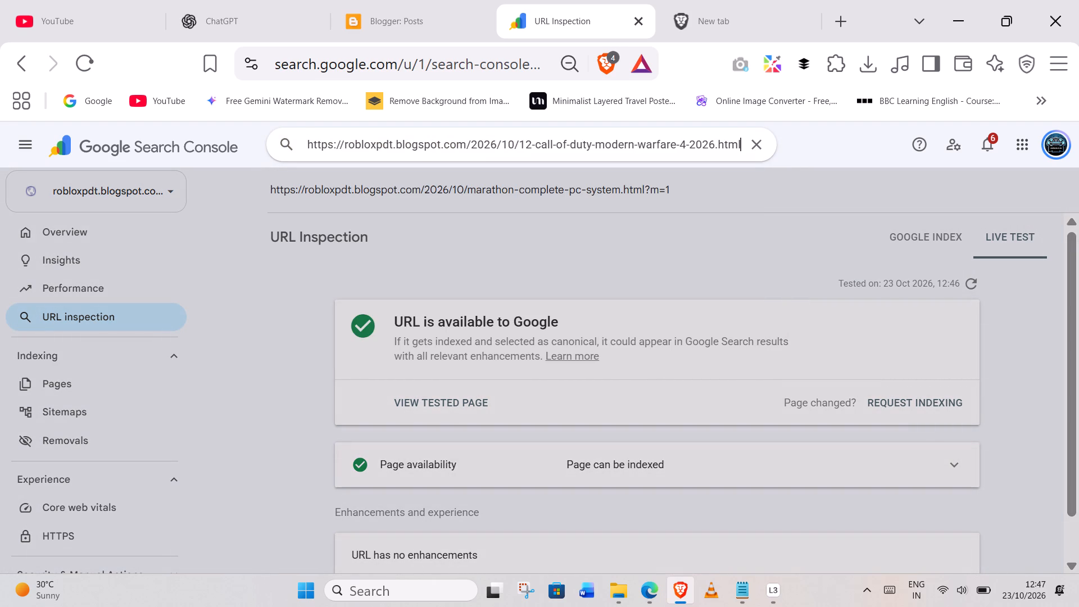
key("Return")
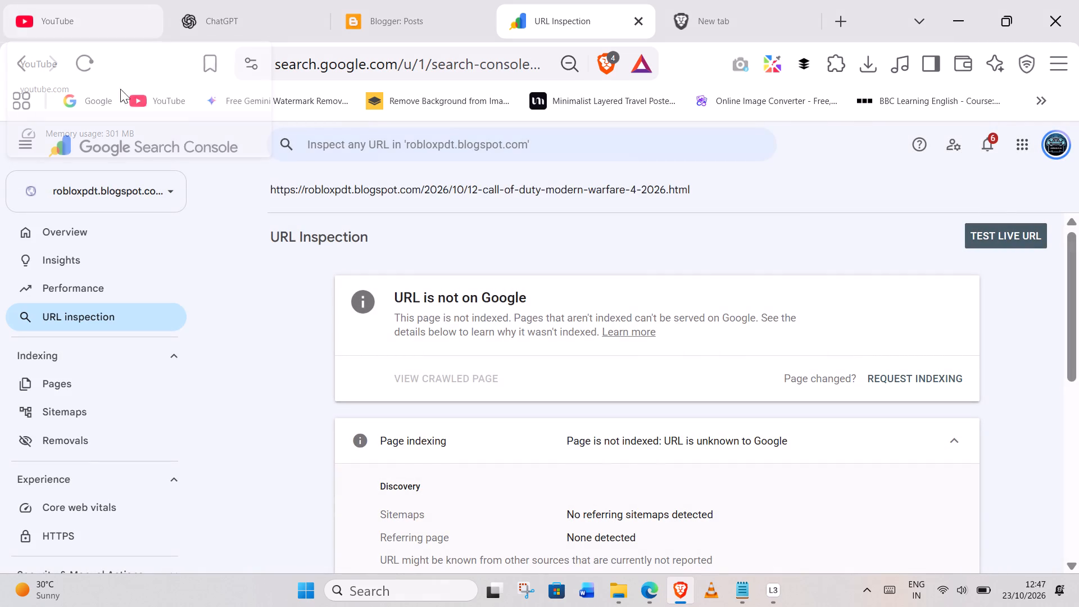
Request indexing for the 12-call-of-duty-modern-warfare-4-2026.html page.
left_click(423, 295)
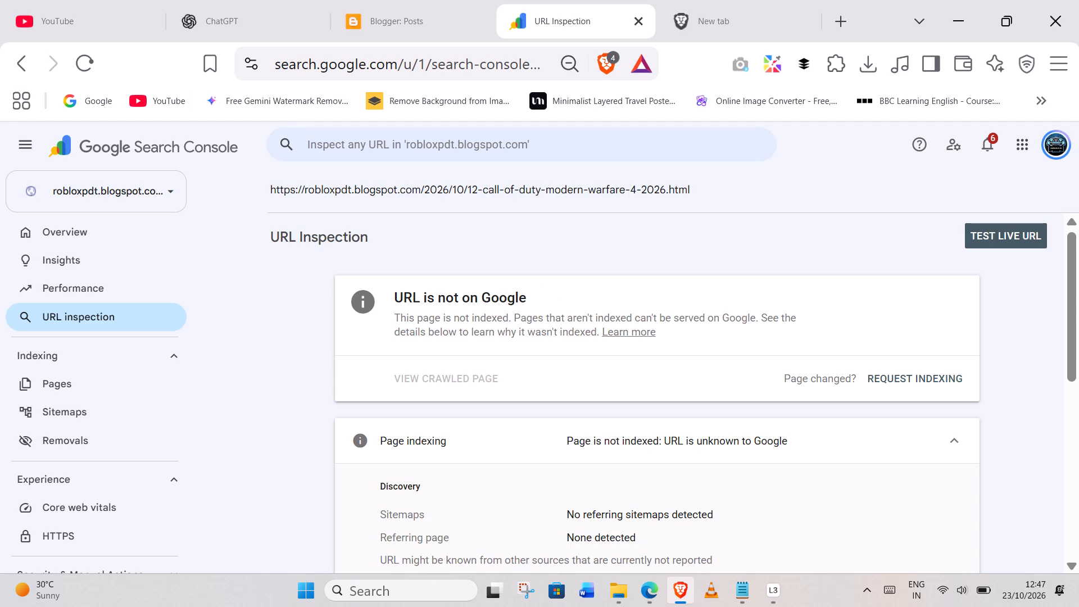
left_click(887, 370)
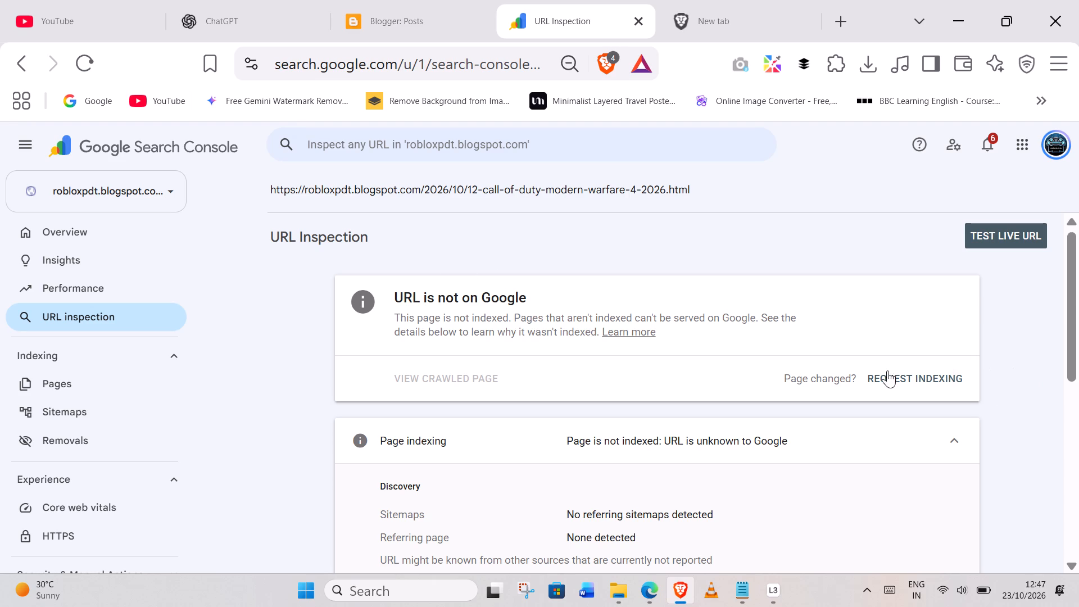
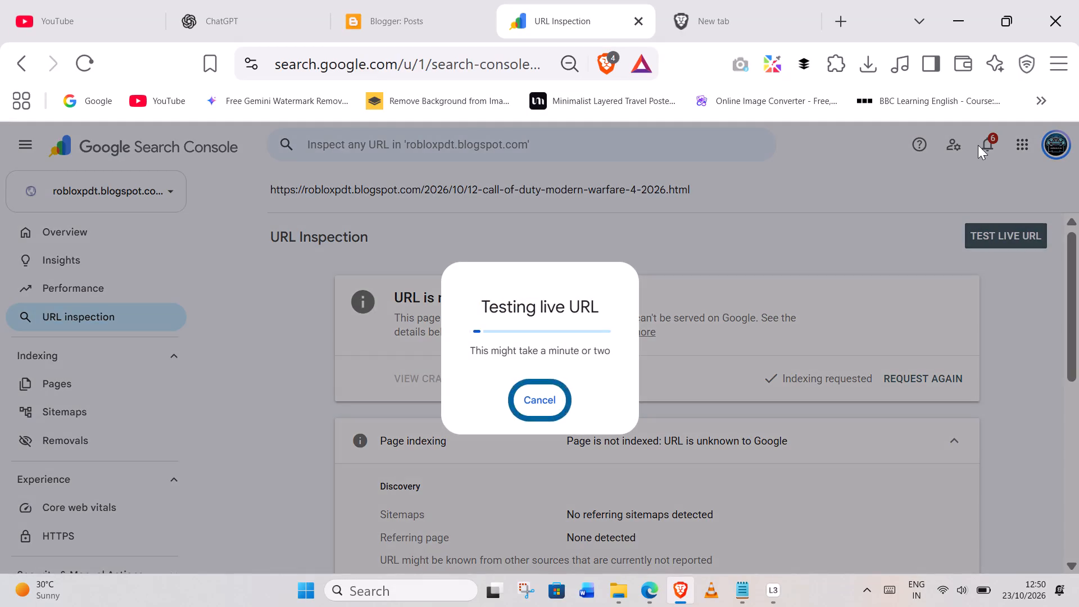
Check the Search Console notification about Page indexing fixes on robloxpdt.blogspot.com.
left_click(978, 145)
left_click(988, 142)
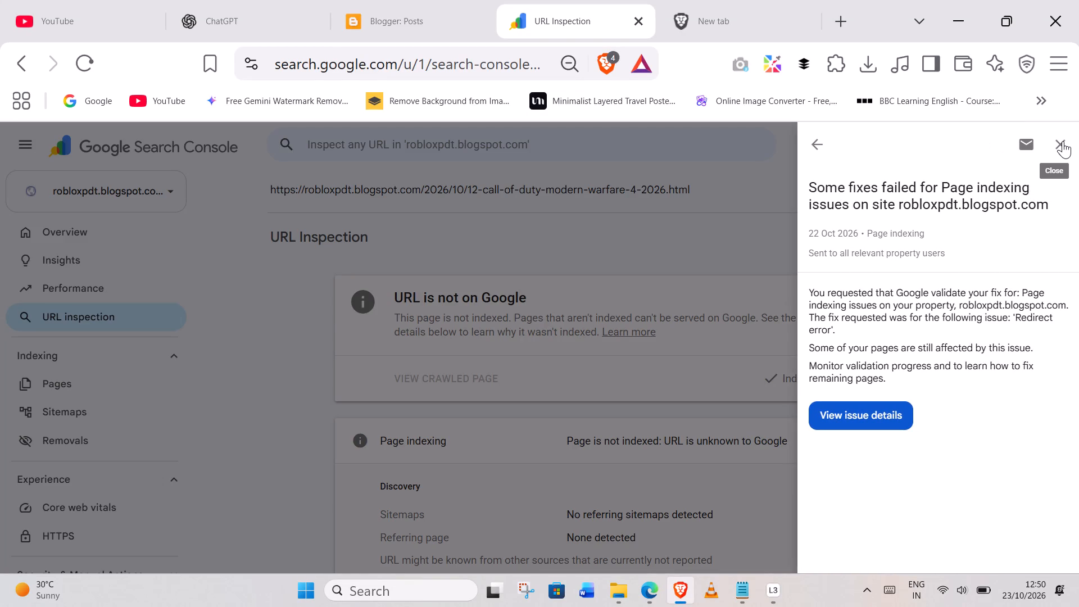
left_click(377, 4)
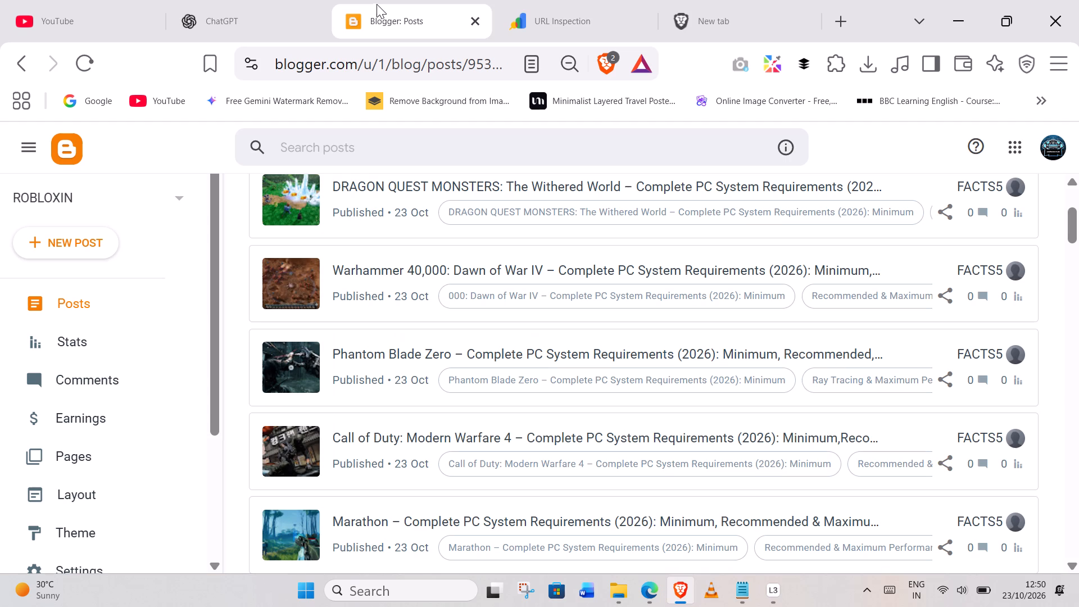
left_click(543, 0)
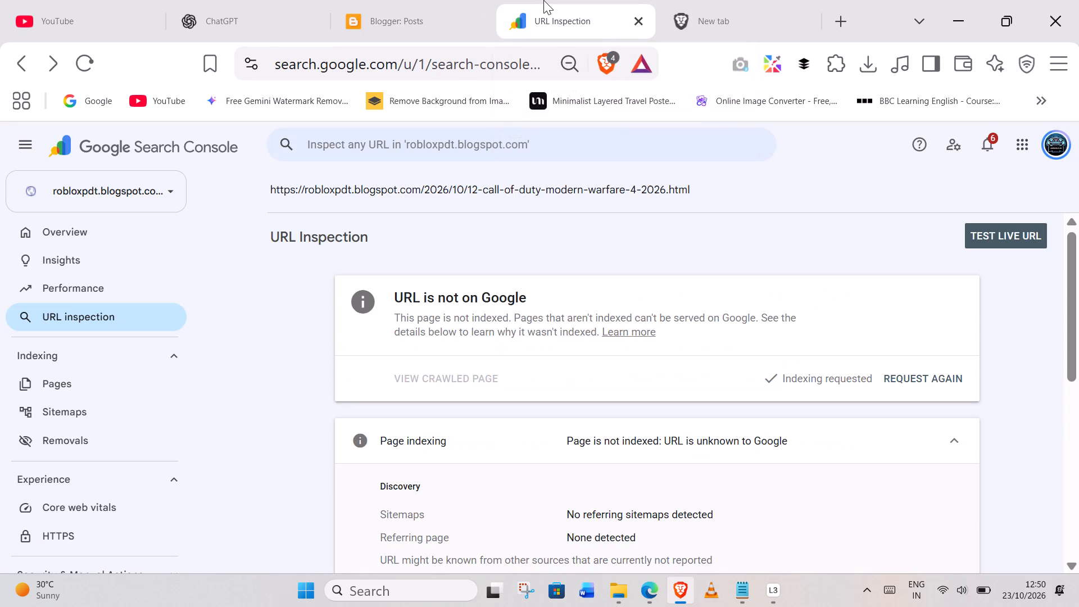
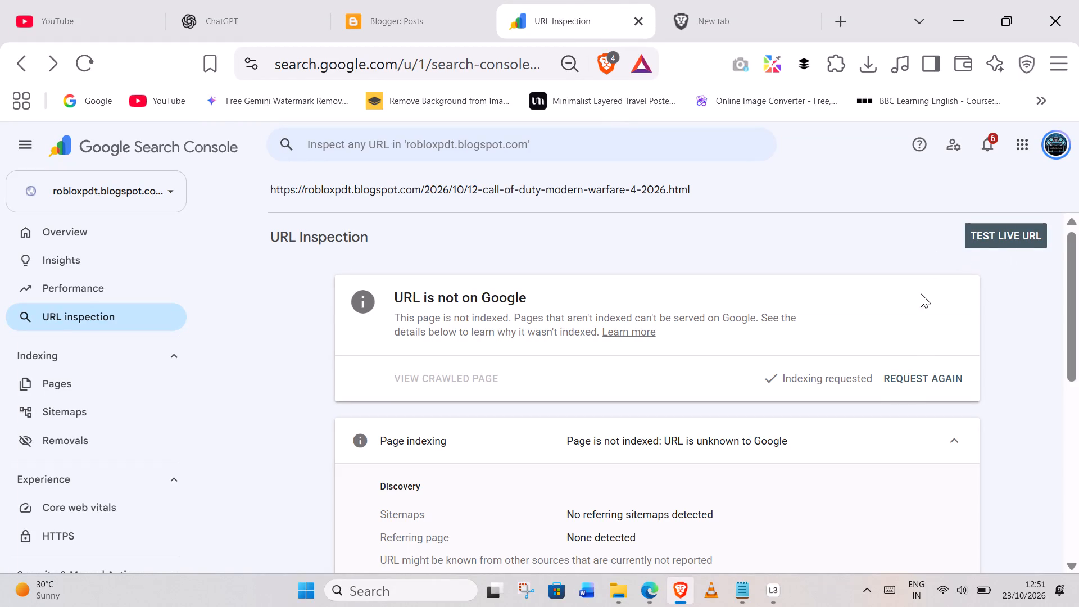
Request indexing again for the Call of Duty: Modern Warfare 4 post URL and run a live test on it.
left_click(909, 375)
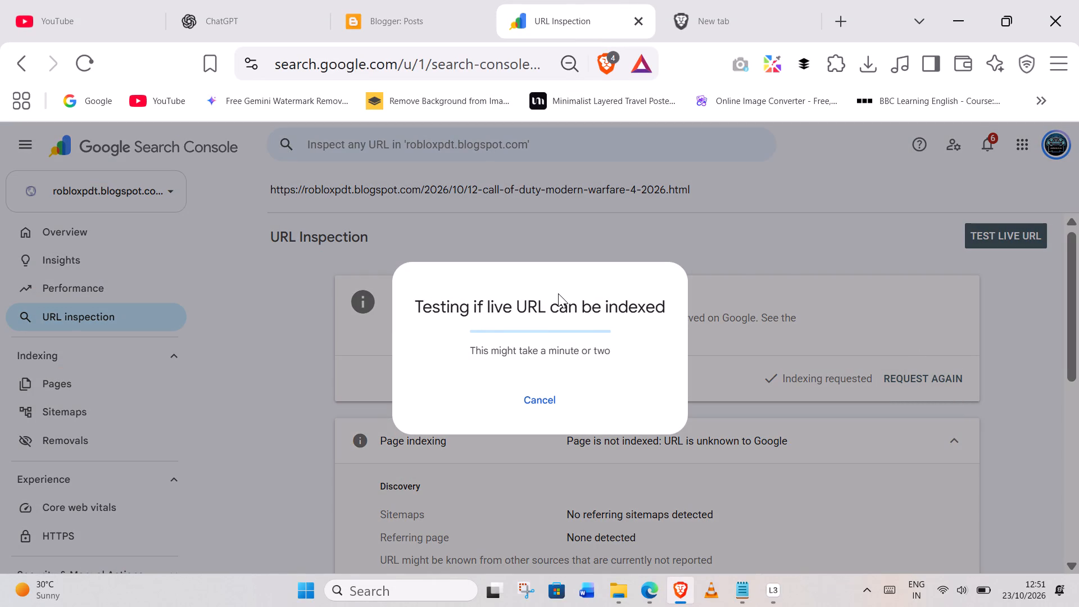
triple_click(543, 308)
left_click(542, 309)
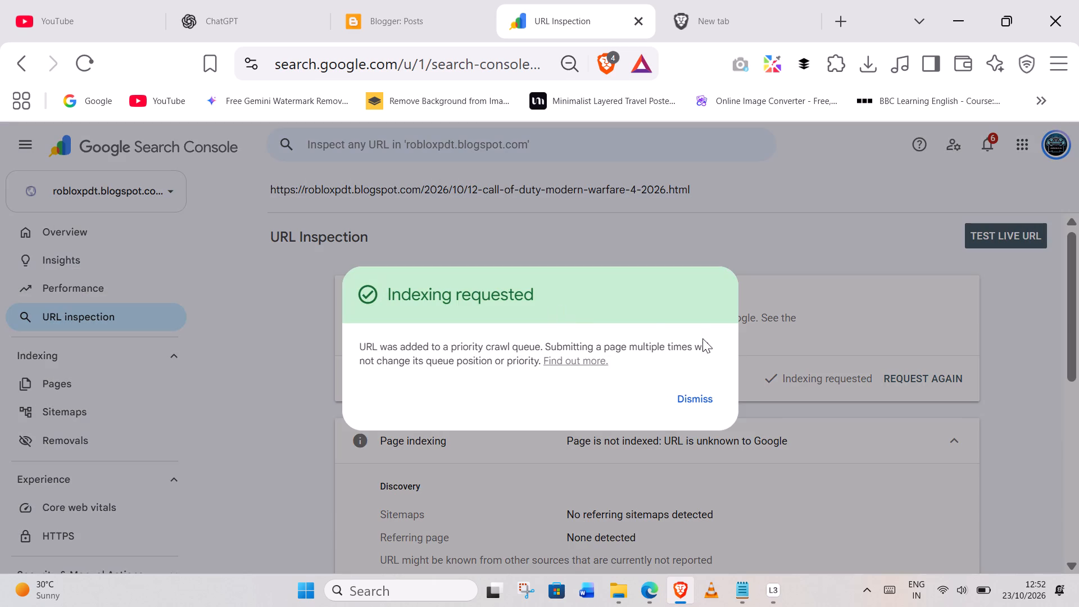
left_click(684, 400)
left_click(1033, 235)
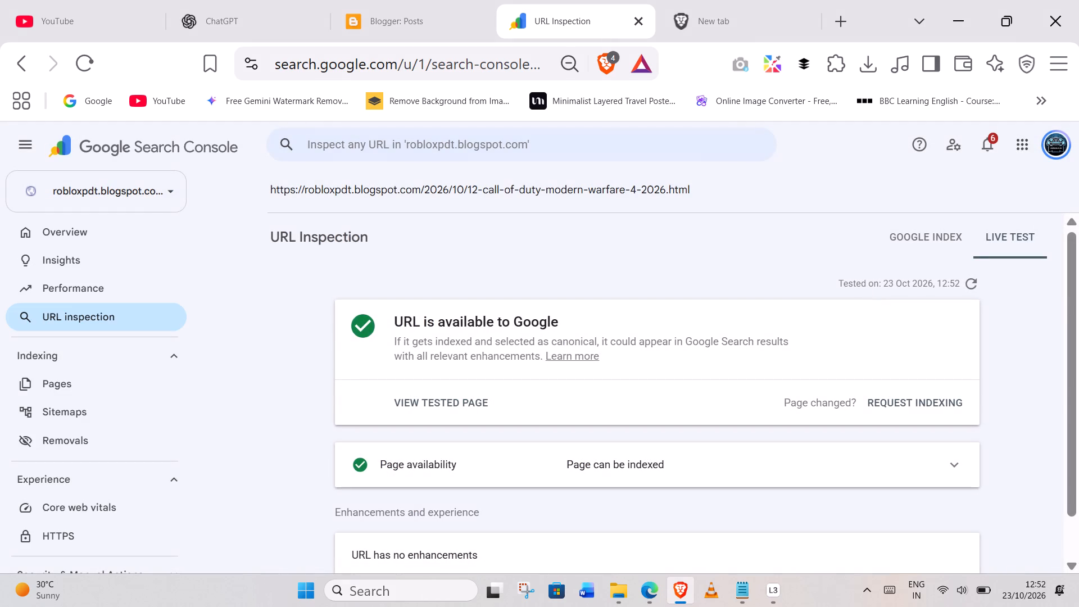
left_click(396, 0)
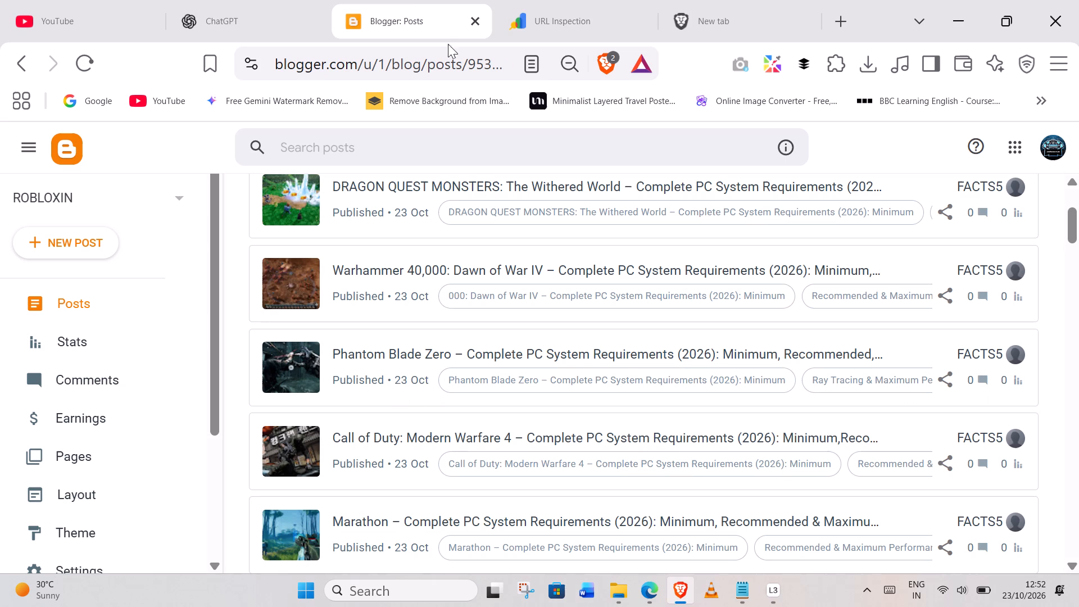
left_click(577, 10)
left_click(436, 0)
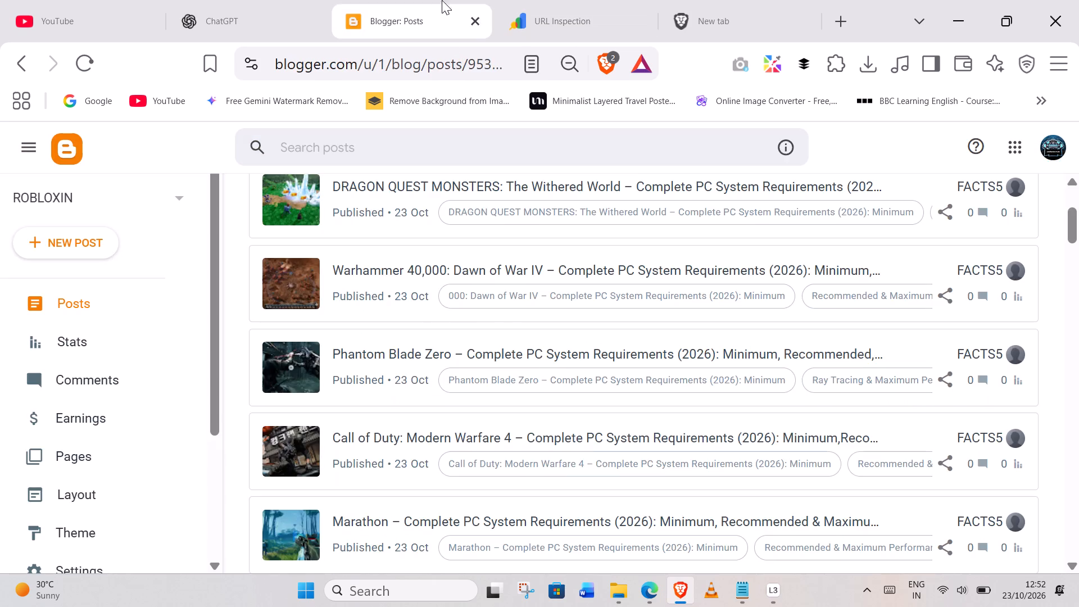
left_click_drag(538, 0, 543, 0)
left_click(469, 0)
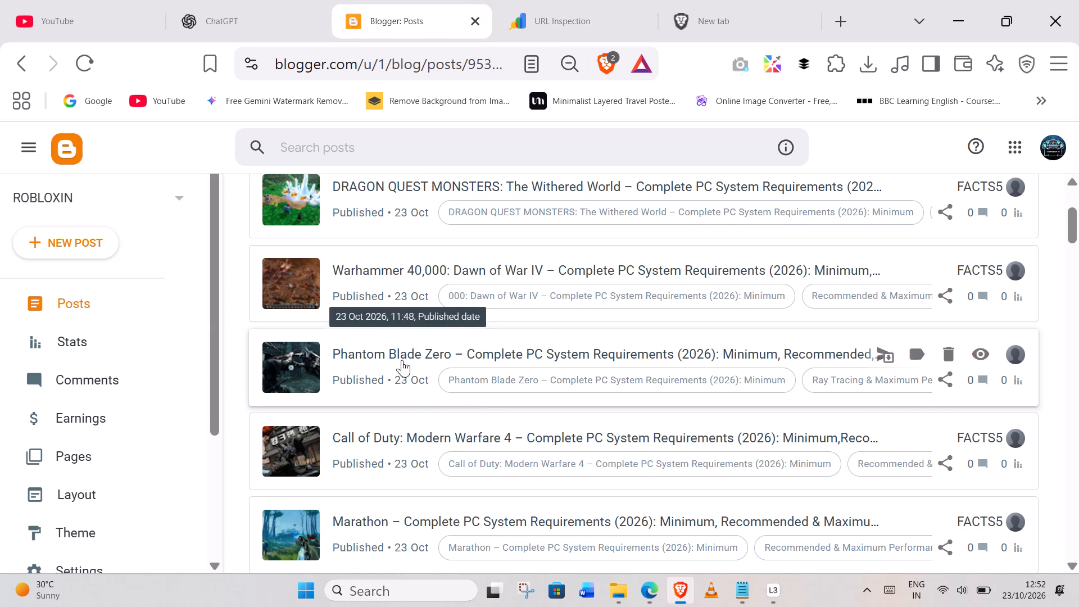
Inspect the ?m=1 version of the 12-call-of-duty-modern-warfare-4-2026.html URL in Search Console.
left_click(578, 0)
left_click(489, 138)
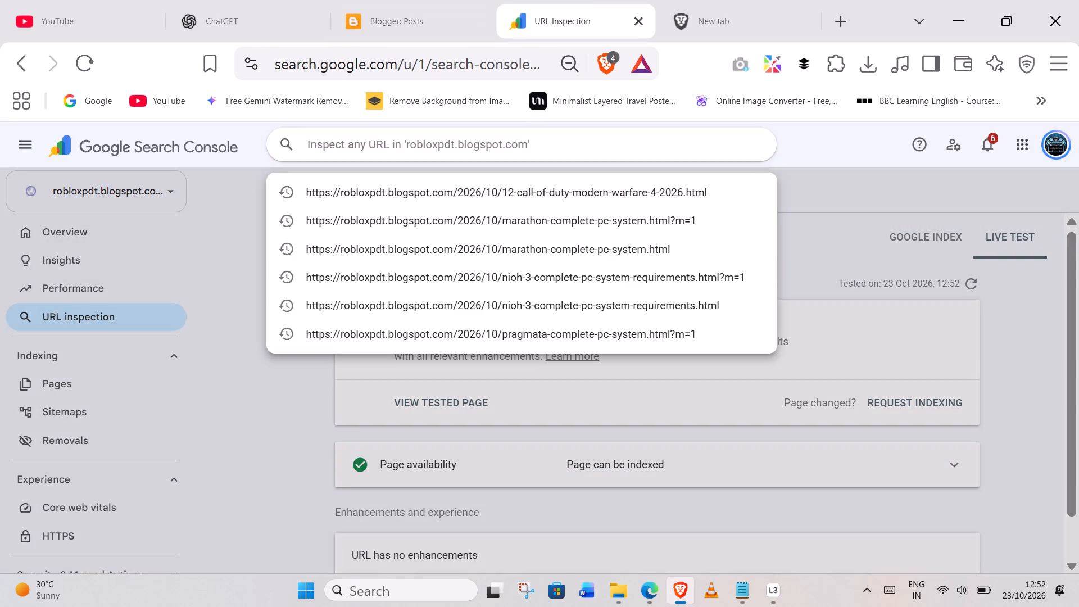
key("ctrl+v")
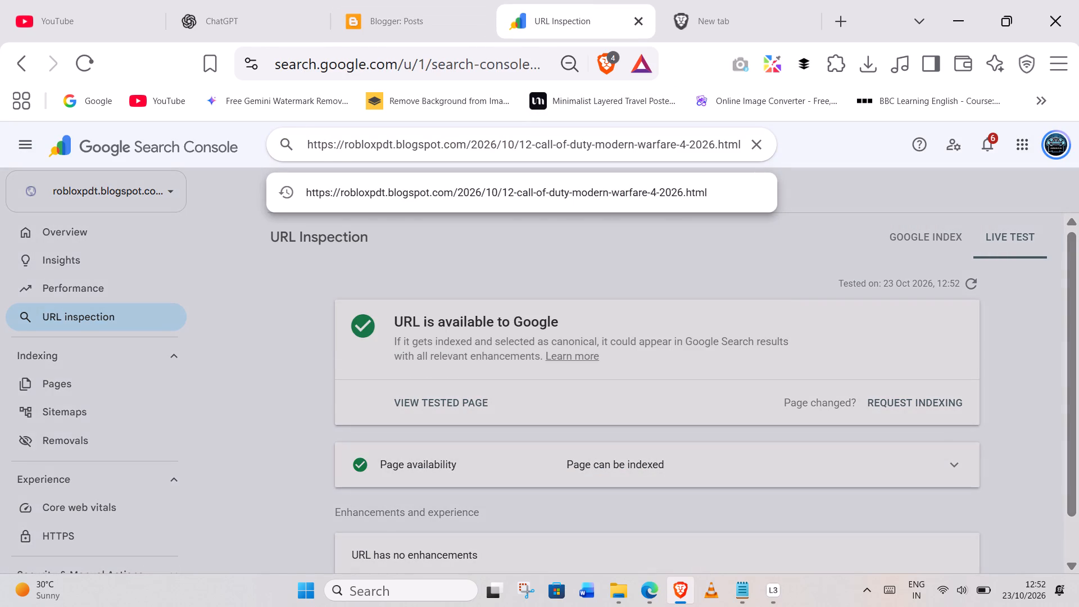
type("?m=1")
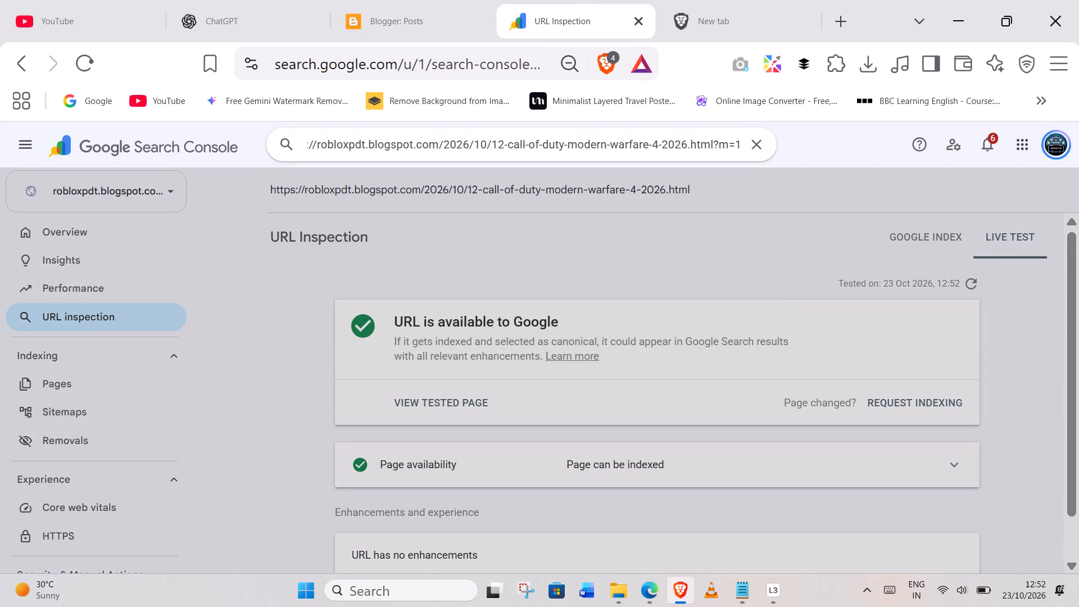
key("Return")
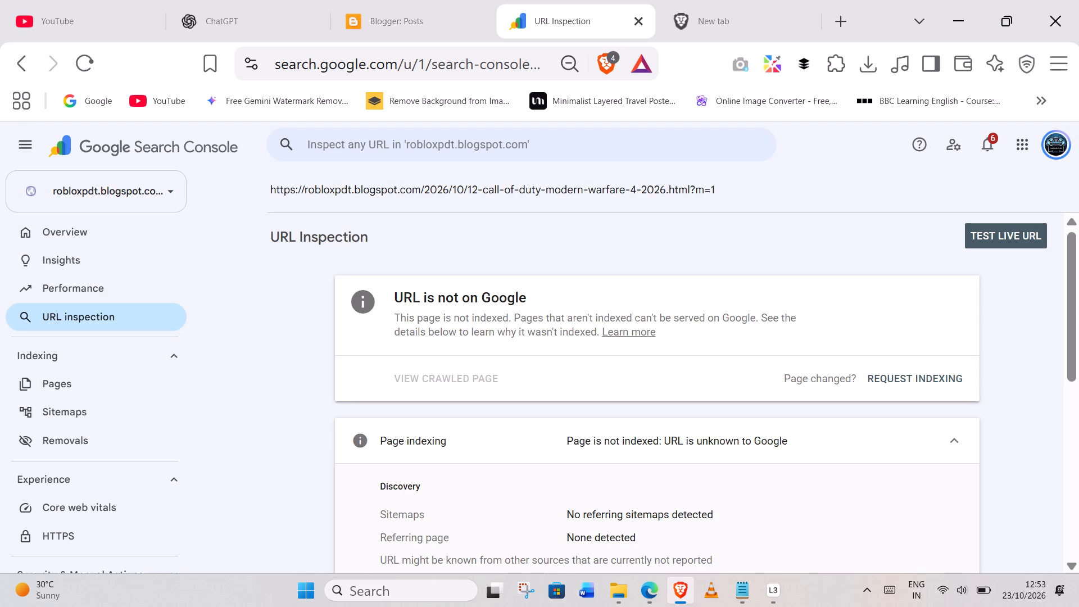
Request indexing for the Call of Duty: Modern Warfare 4 ?m=1 URL and run a live test on it.
left_click(899, 379)
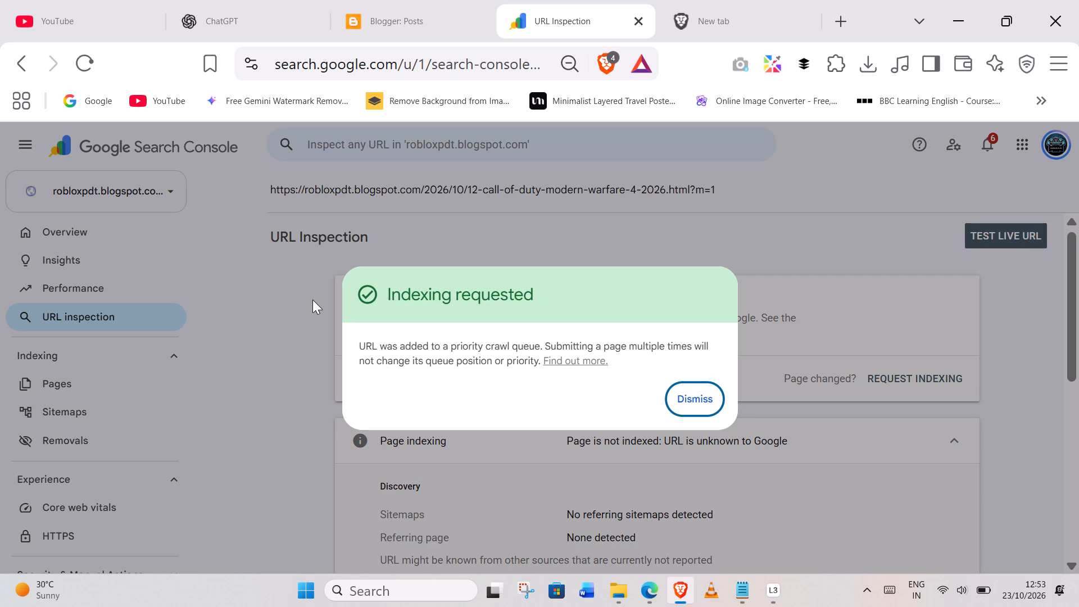
left_click(696, 399)
left_click(995, 232)
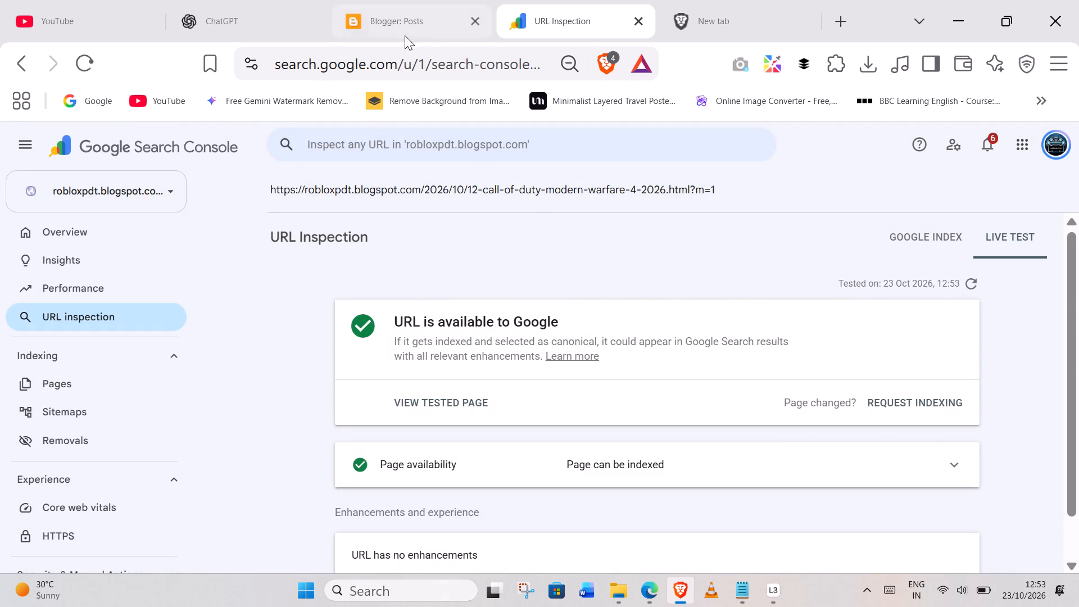
Copy the Phantom Blade Zero post's link from the Blogger posts list and inspect that URL in Search Console.
left_click(444, 12)
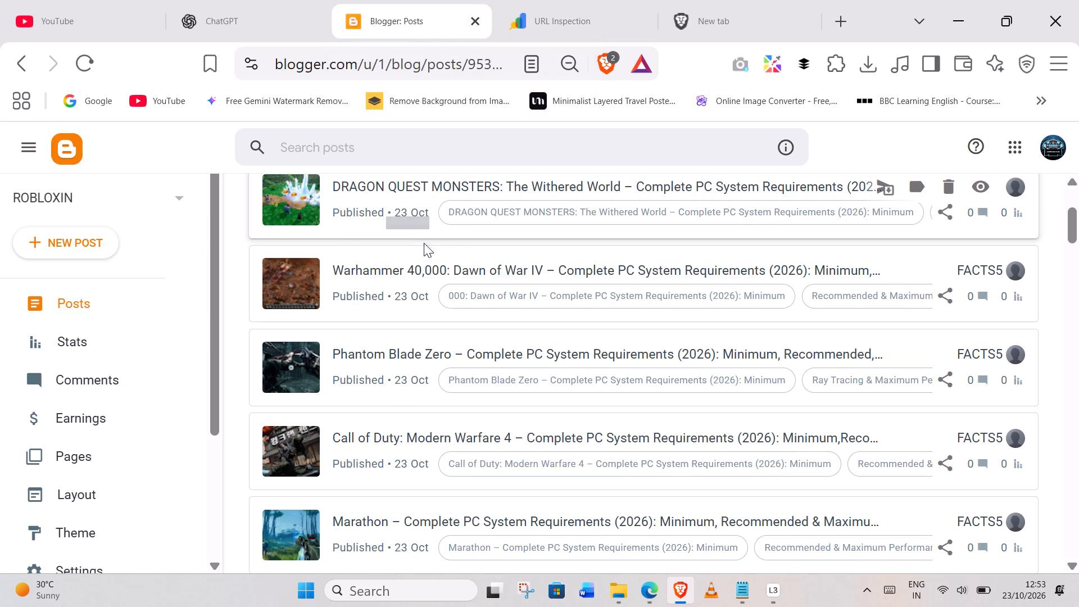
right_click(983, 356)
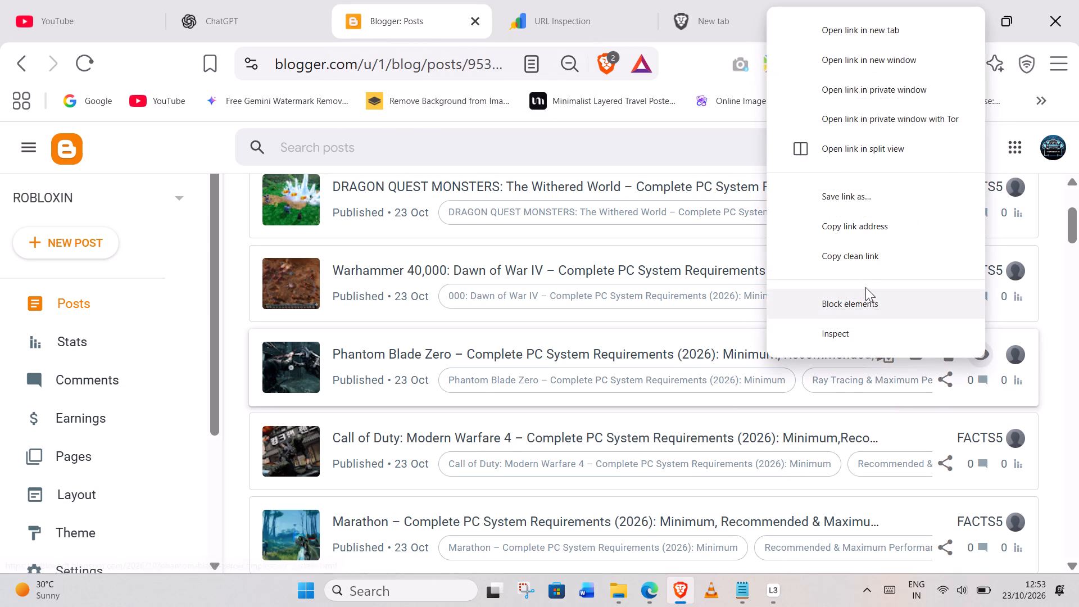
left_click(869, 224)
left_click(608, 0)
left_click(462, 126)
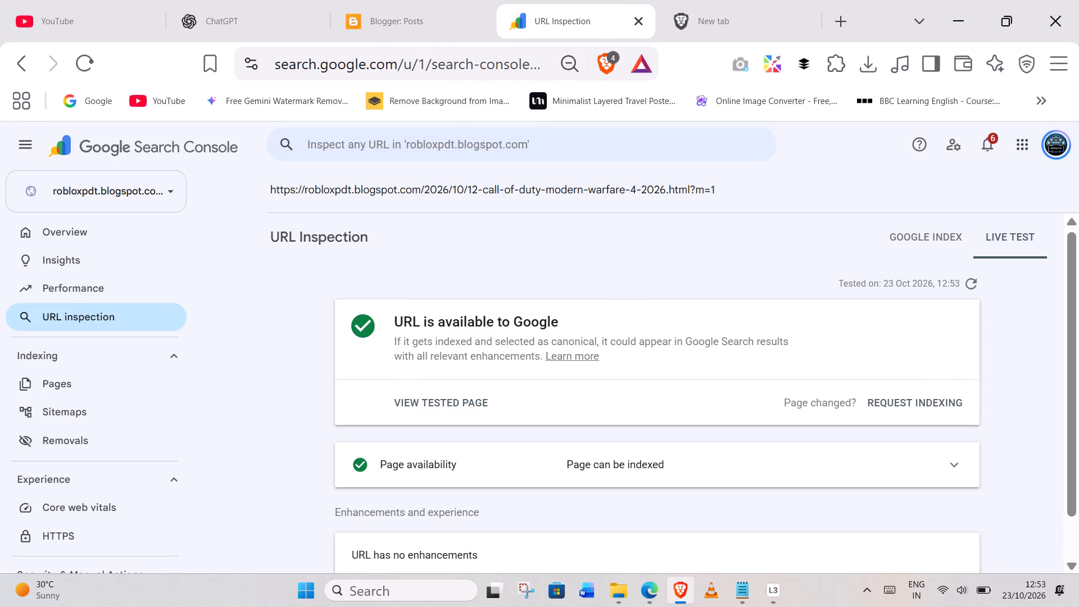
left_click(456, 137)
key("ctrl+v")
key("Return")
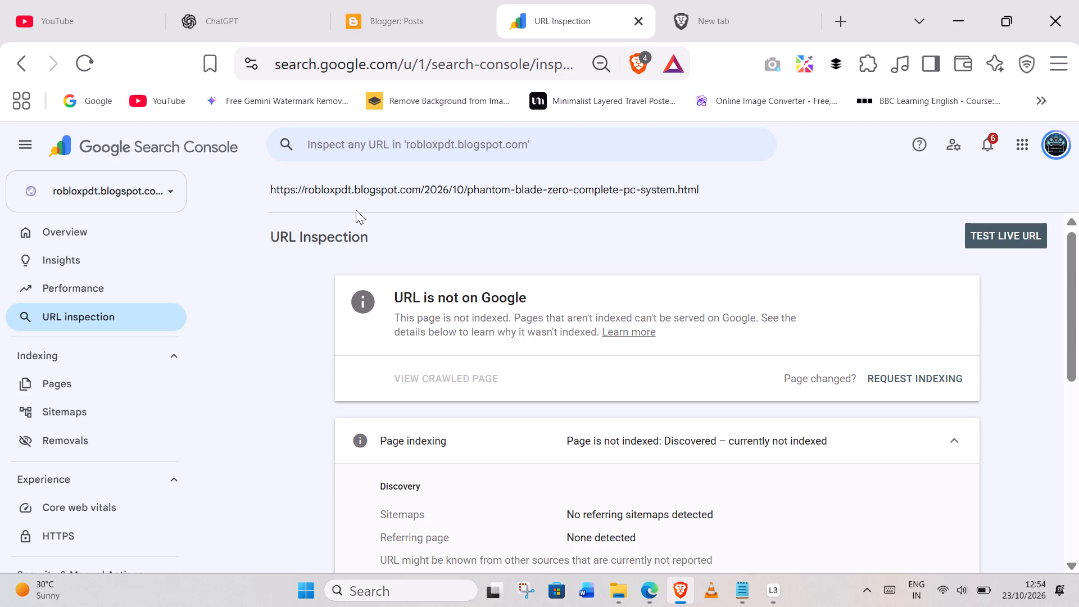
Request indexing for the Phantom Blade Zero post URL and run a live test on it.
left_click(909, 365)
left_click(901, 389)
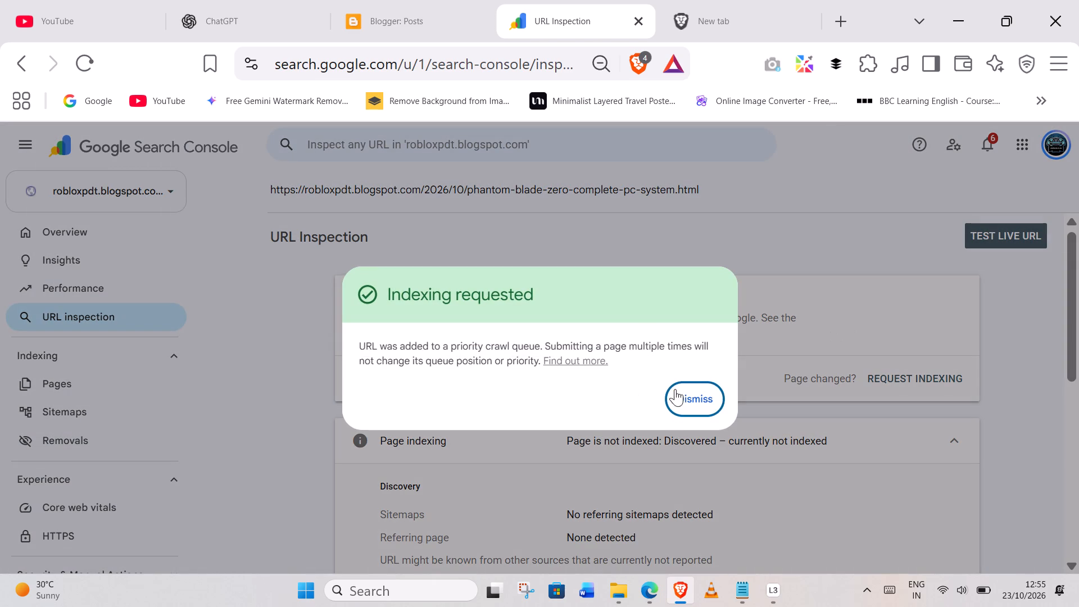
left_click(700, 403)
left_click(980, 236)
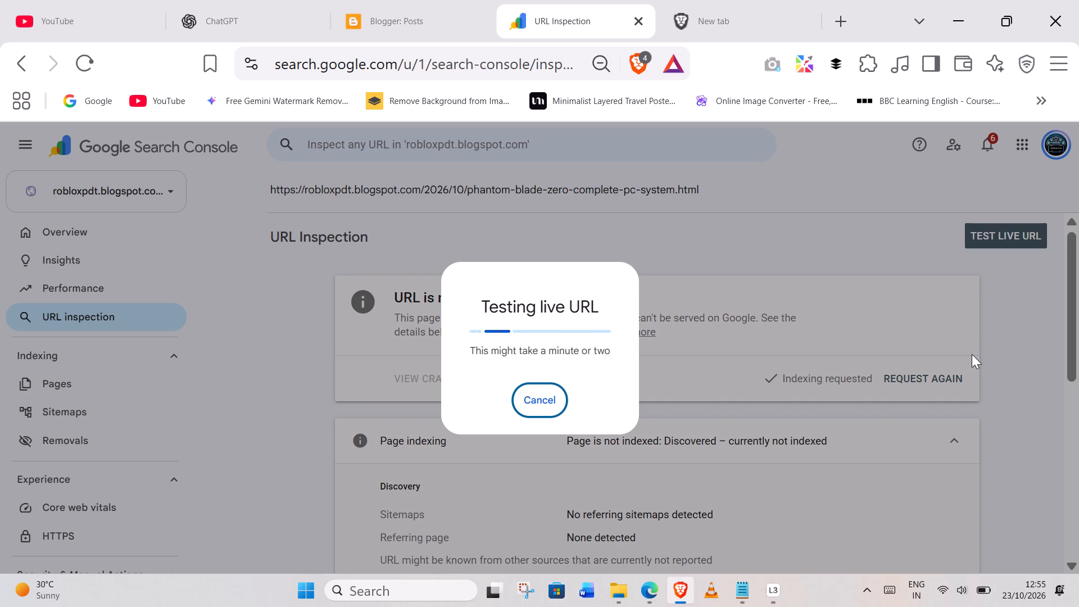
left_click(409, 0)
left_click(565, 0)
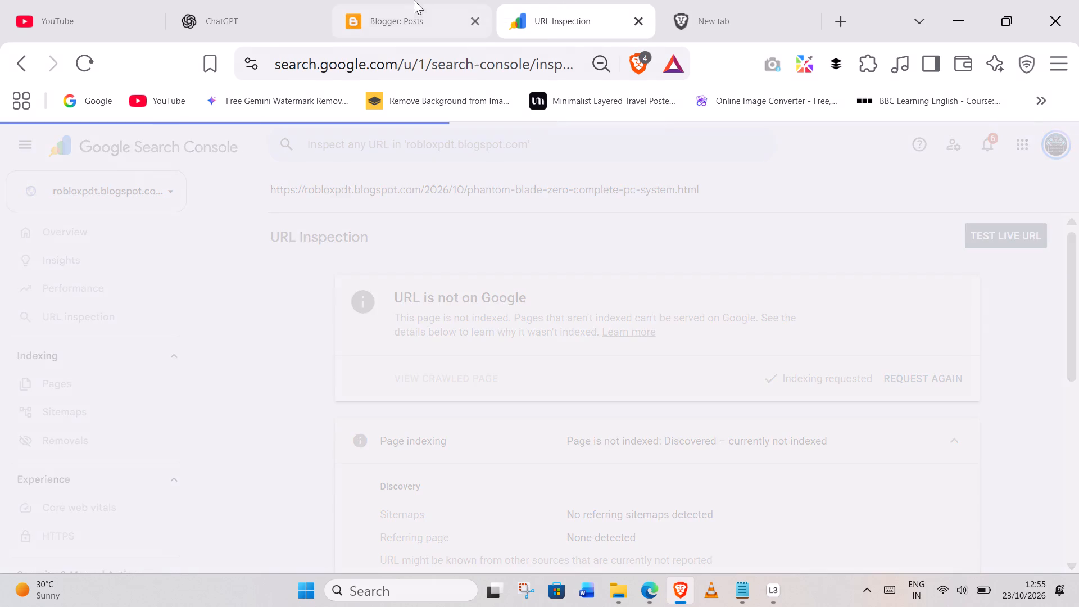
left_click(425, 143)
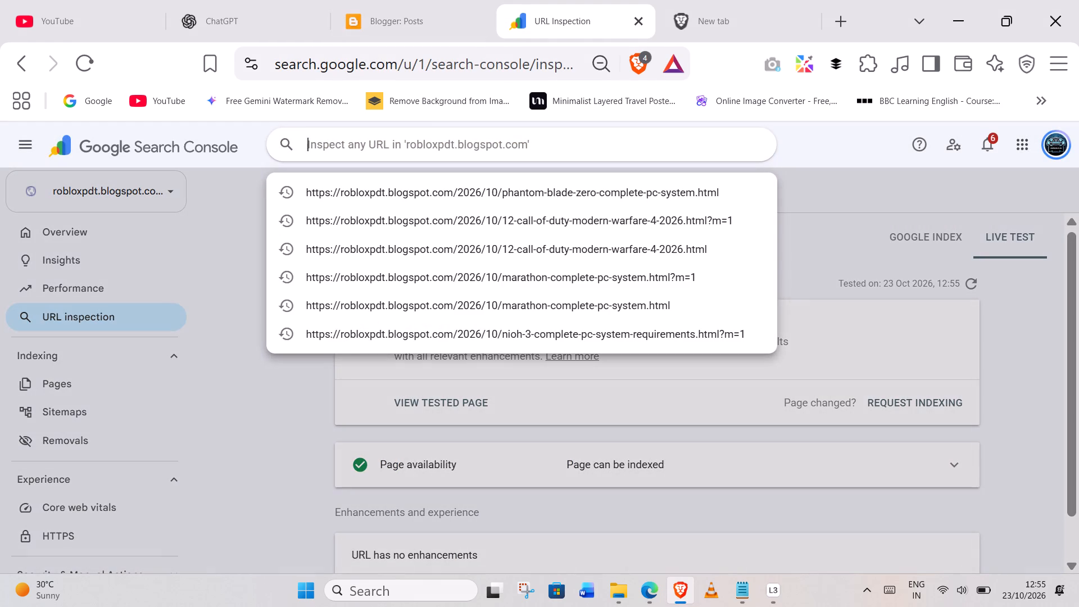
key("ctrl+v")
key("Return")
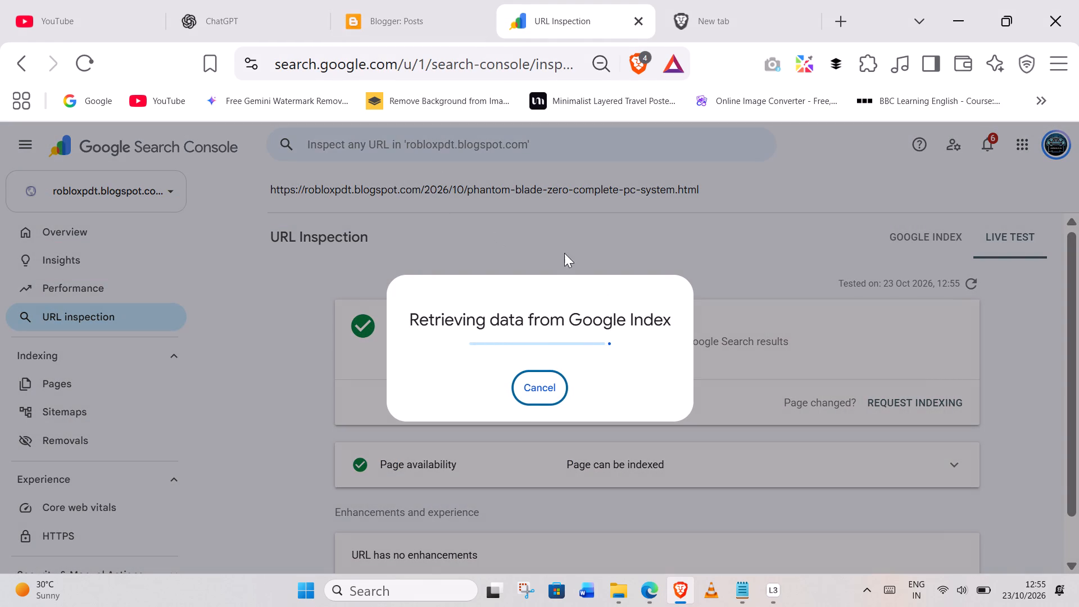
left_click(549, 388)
Inspect the ?m=1 version of the phantom-blade-zero-complete-pc-system.html URL.
left_click(535, 147)
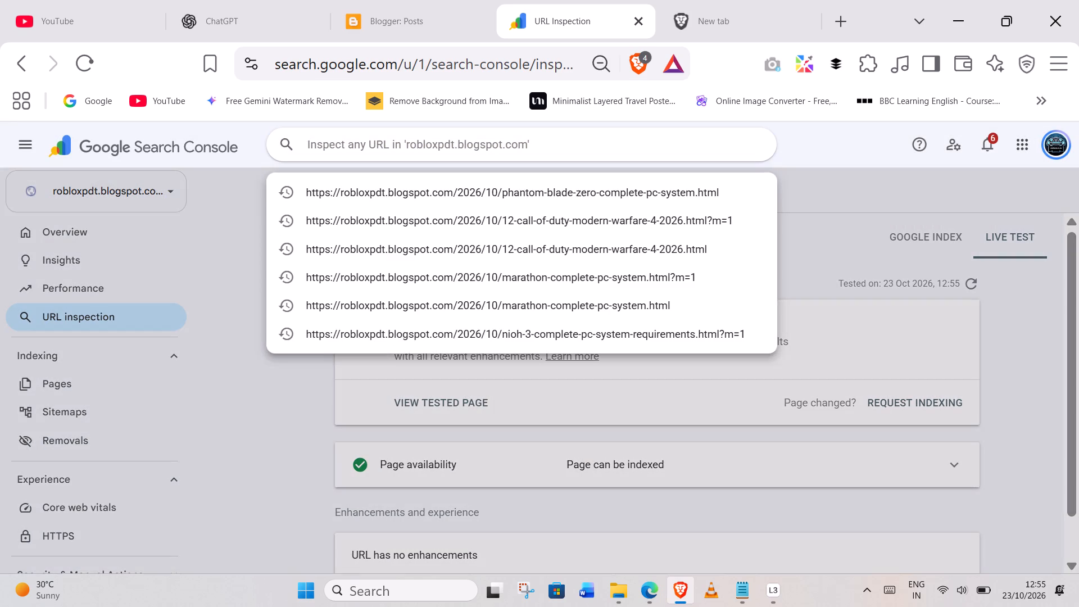
key("ctrl+v")
type("?m=1")
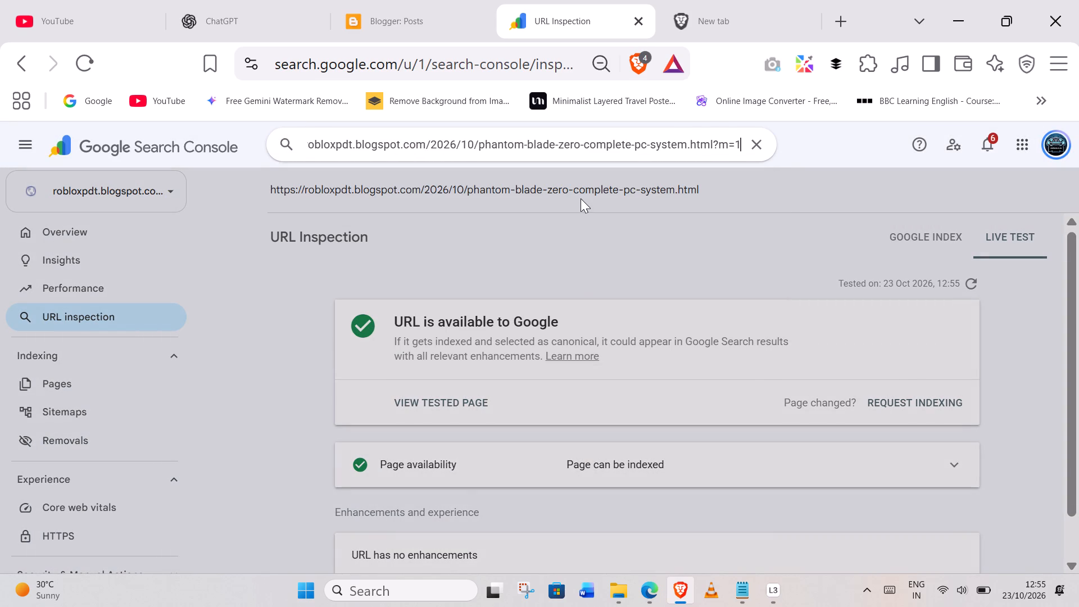
key("Return")
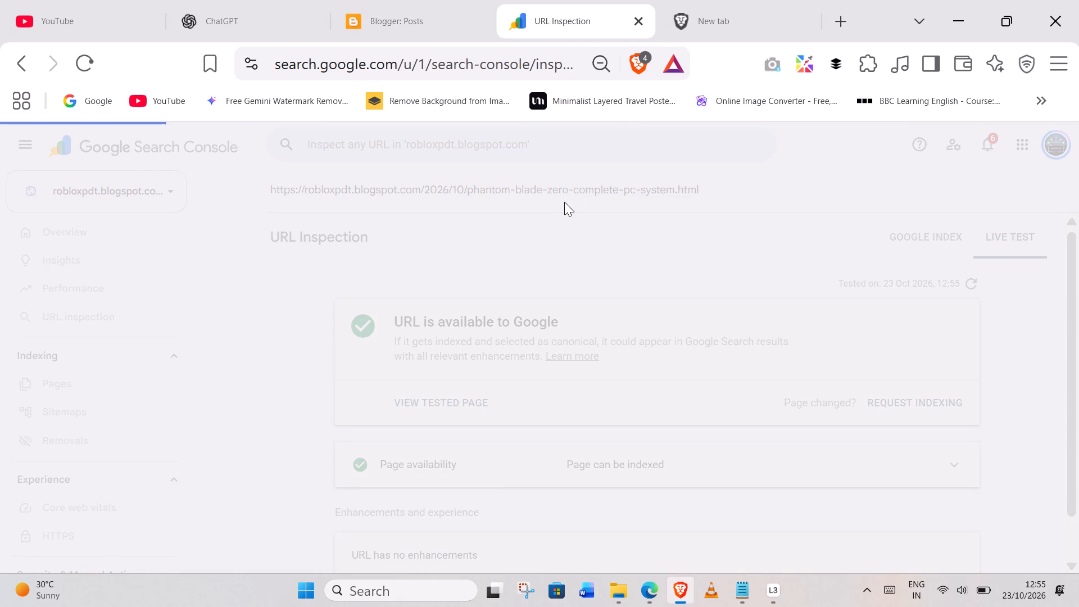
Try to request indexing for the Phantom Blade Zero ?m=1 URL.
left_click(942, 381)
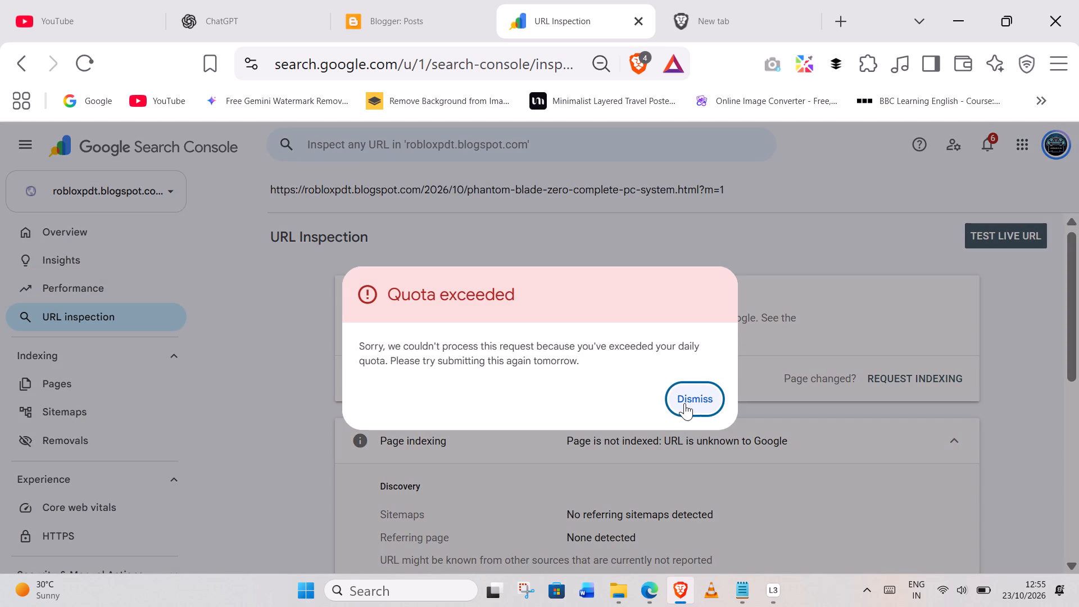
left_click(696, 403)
Close the Search Console URL Inspection page.
left_click(361, 0)
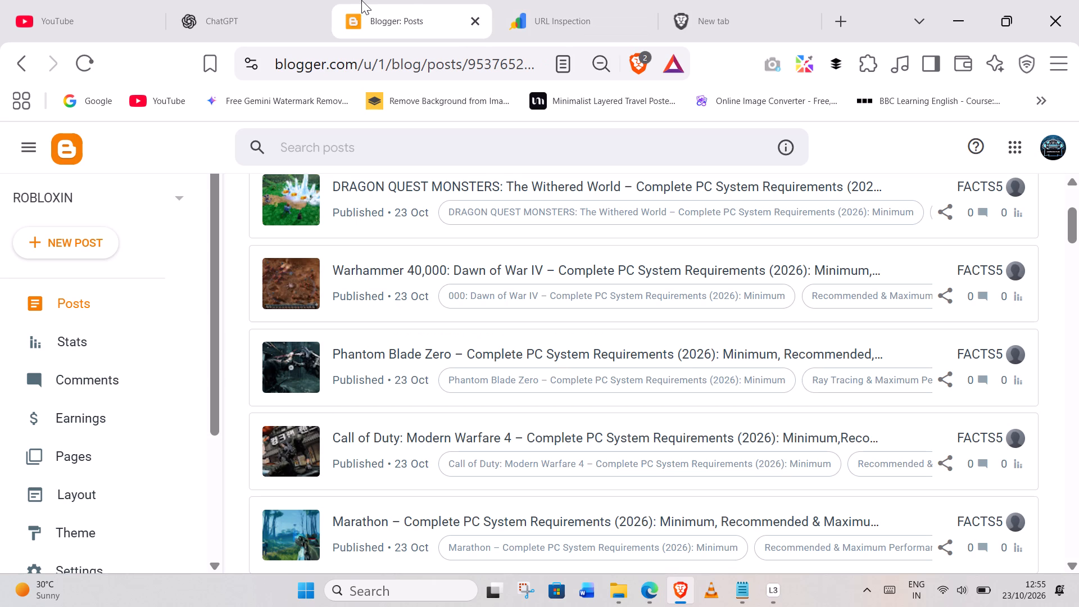
left_click_drag(574, 0, 579, 5)
left_click(646, 29)
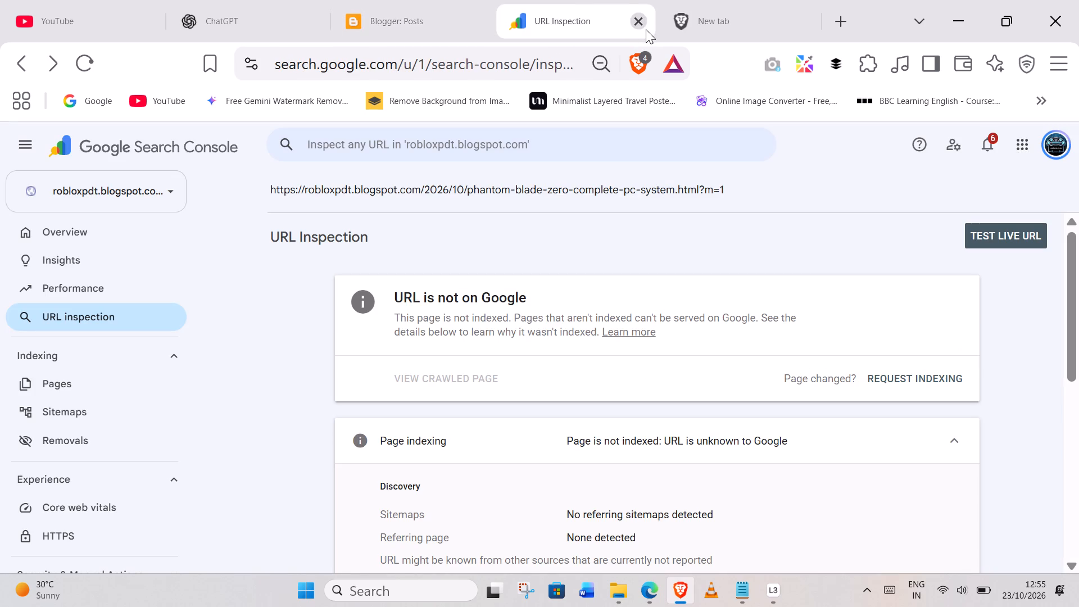
Reload the ROBLOXIN posts list in Blogger and look through the published posts' view counts.
left_click(464, 0)
left_click(87, 61)
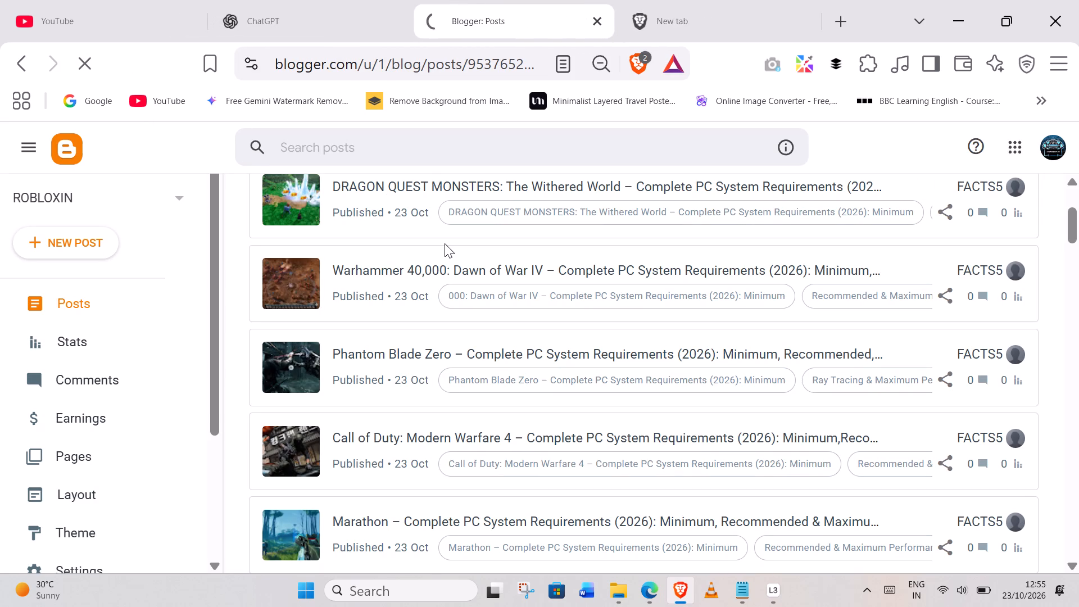
scroll(489, 206, "down", 3)
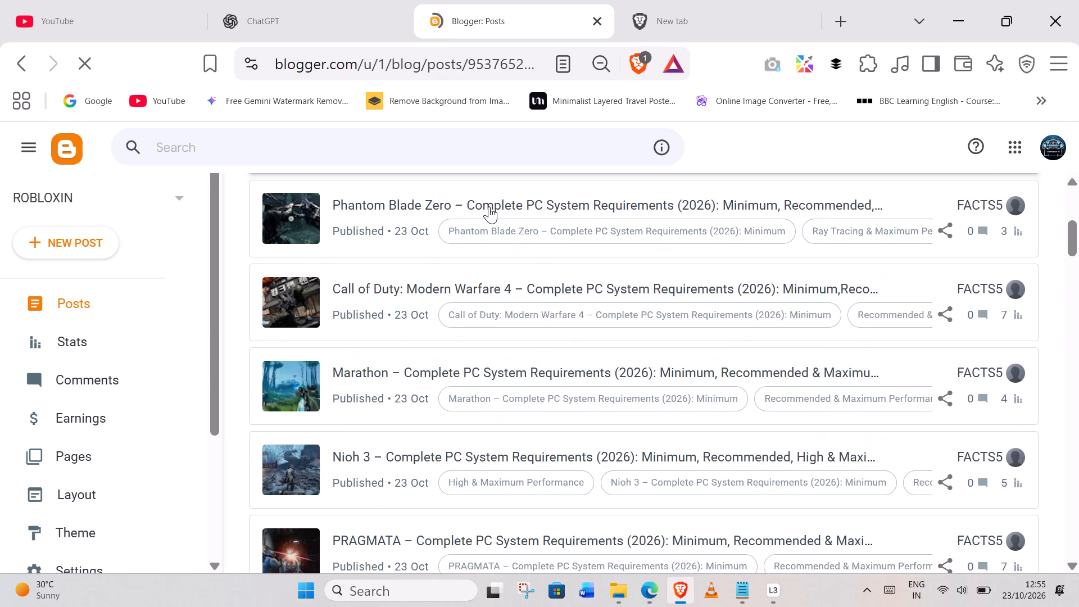
scroll(489, 206, "down", 3)
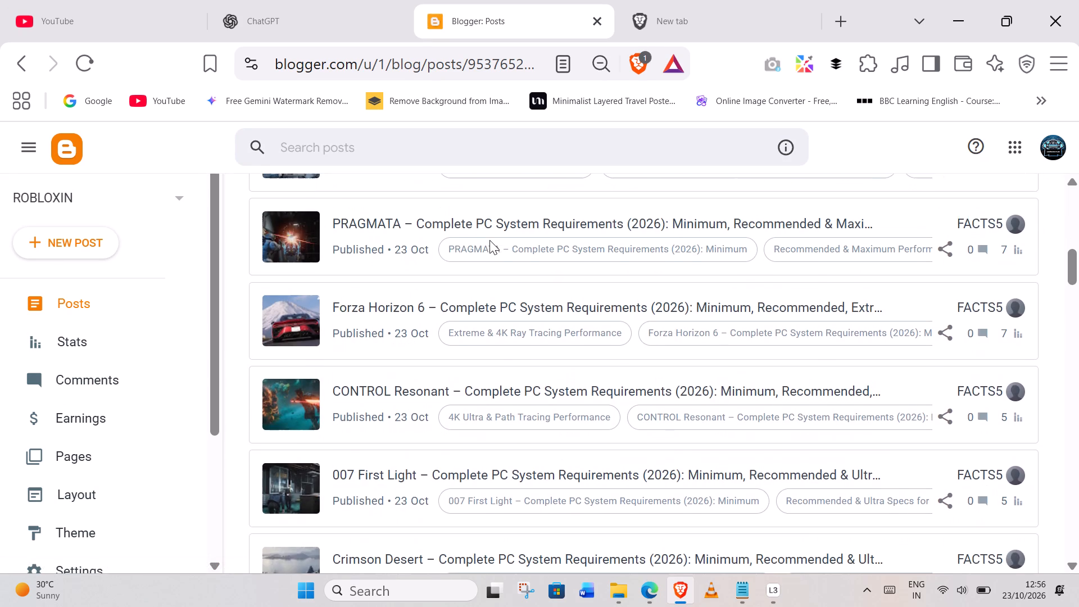
scroll(395, 416, "down", 1)
Examine the ROBLOXIN blog's Stats overview, including the views chart and the per-post views.
left_click(111, 328)
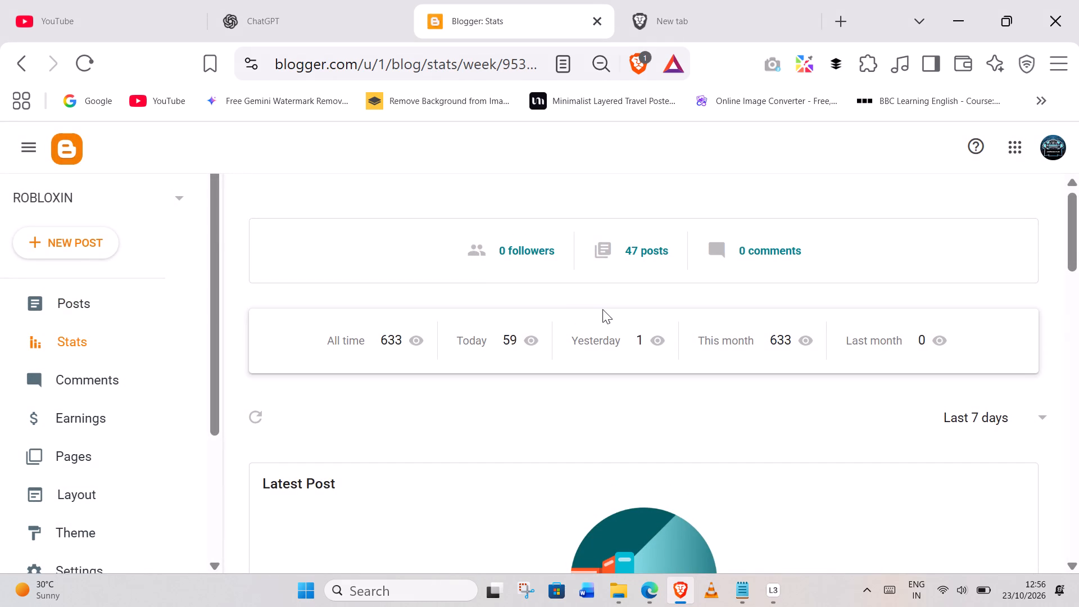
scroll(602, 309, "down", 3)
scroll(754, 312, "down", 6)
scroll(754, 312, "up", 3)
scroll(958, 322, "up", 2)
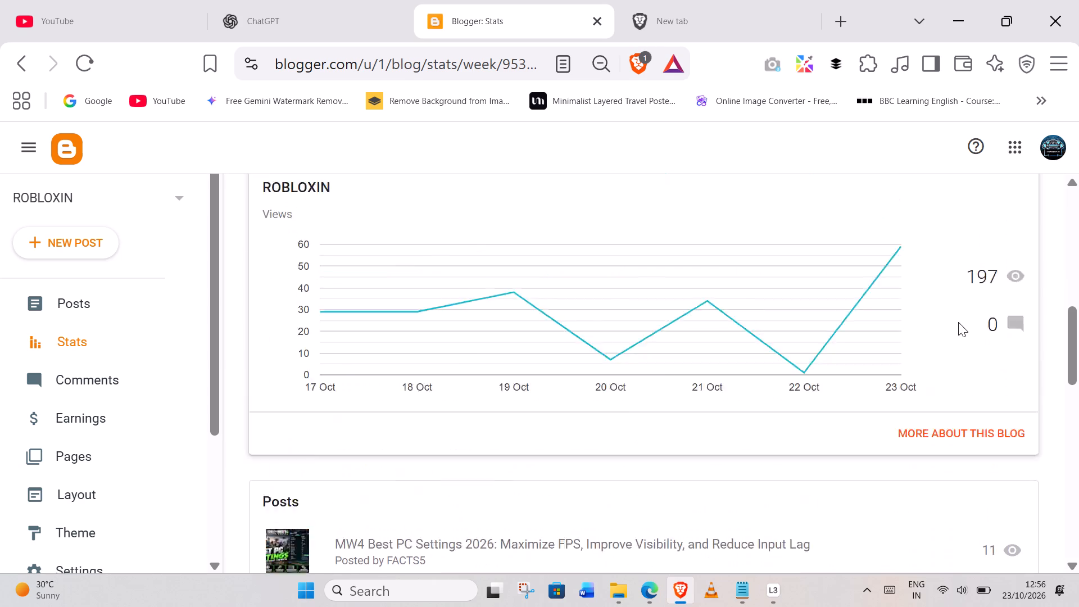
scroll(950, 342, "down", 2)
Open the detailed blog stats, set the period to Last 24 hours and examine the traffic and referring URLs.
left_click(920, 390)
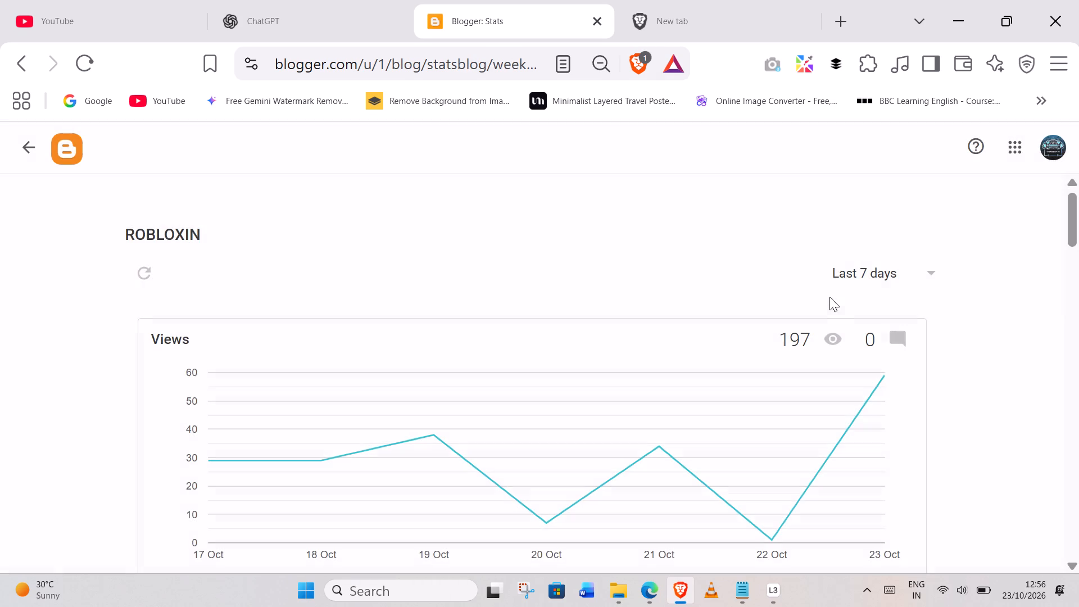
left_click(874, 288)
left_click(851, 312)
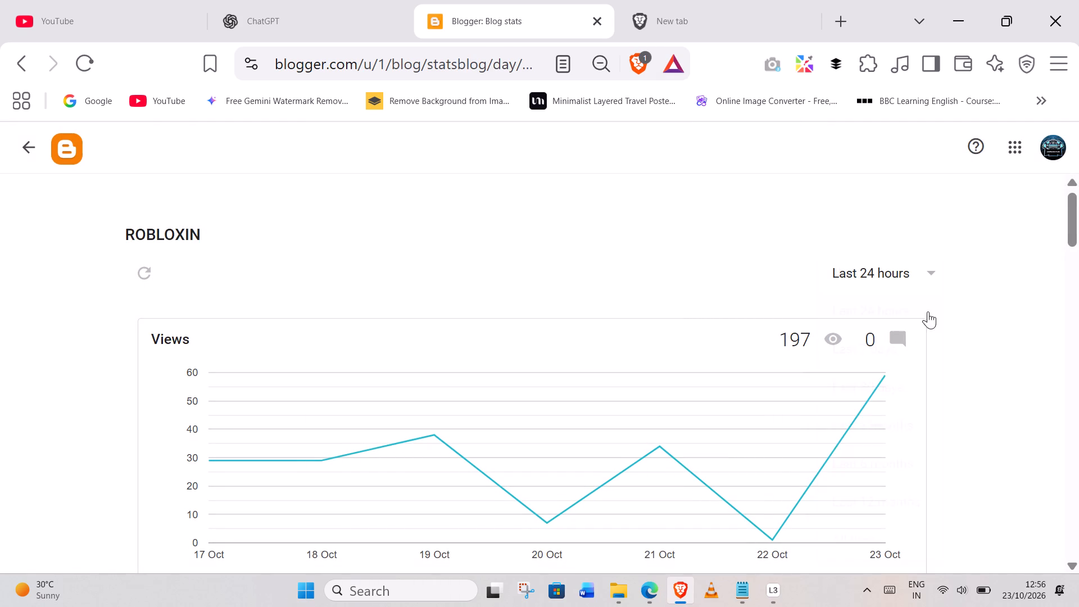
scroll(933, 311, "down", 7)
scroll(933, 311, "up", 3)
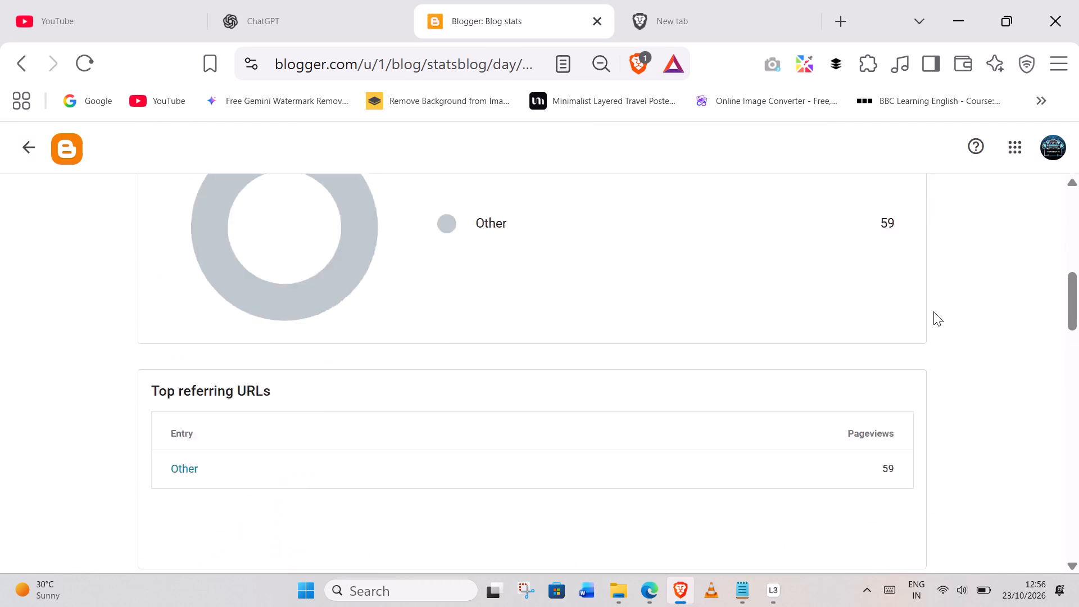
scroll(933, 311, "down", 2)
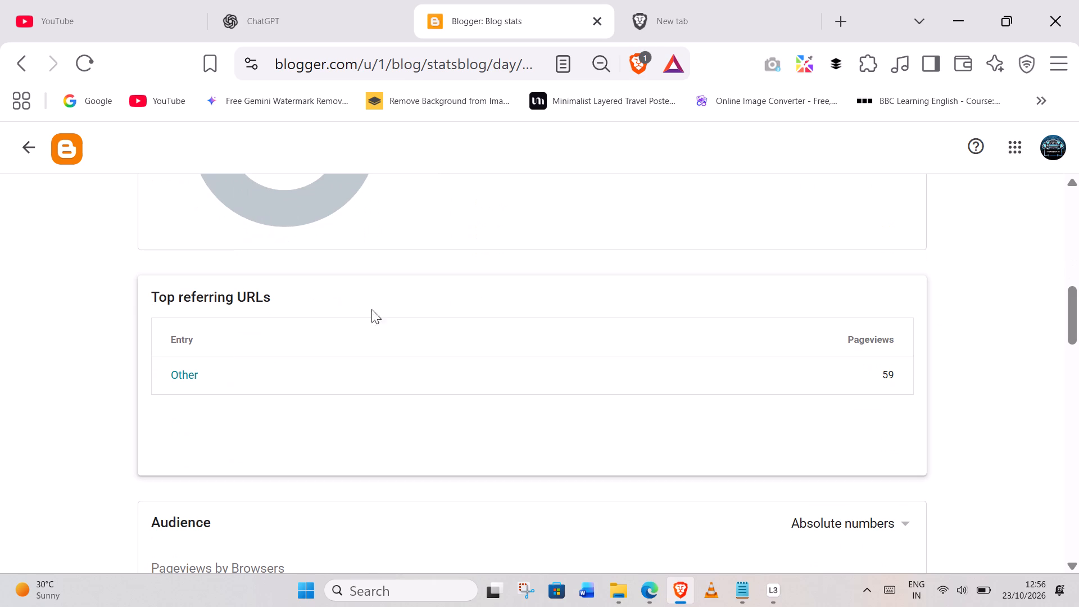
left_click(158, 377)
double_click(191, 374)
left_click(191, 374)
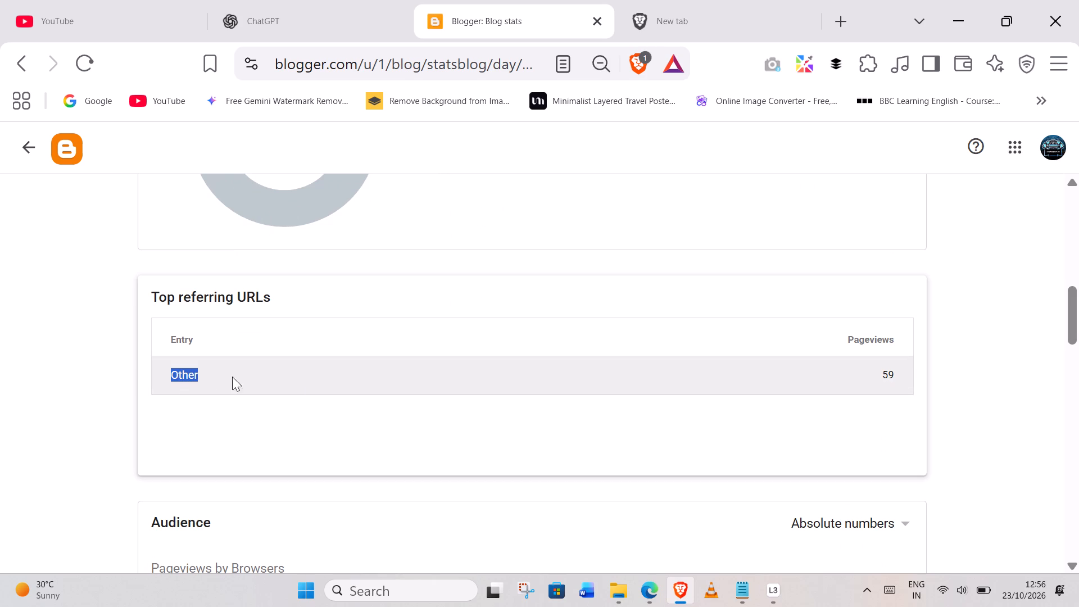